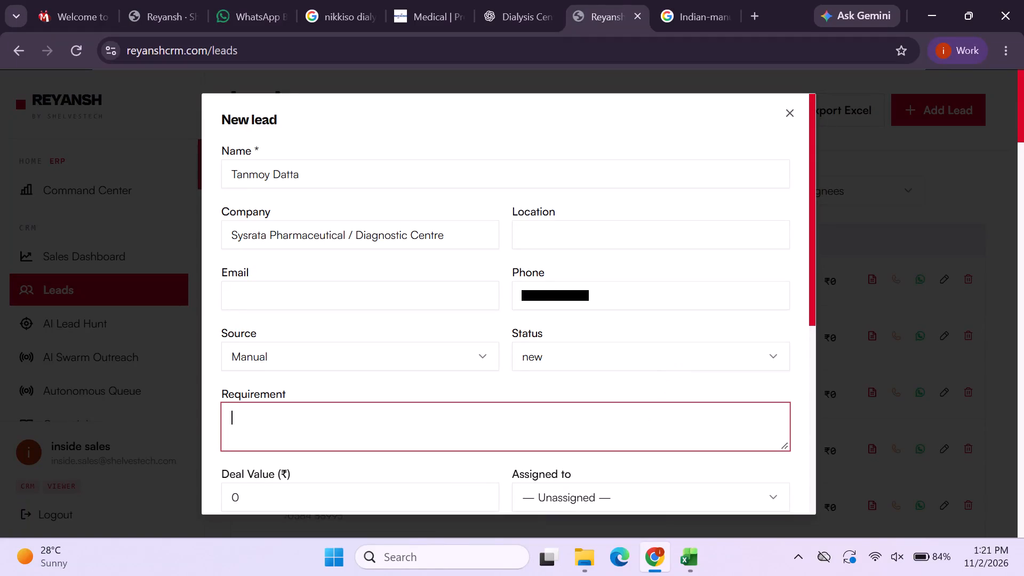
left_click_drag(521, 289, 579, 293)
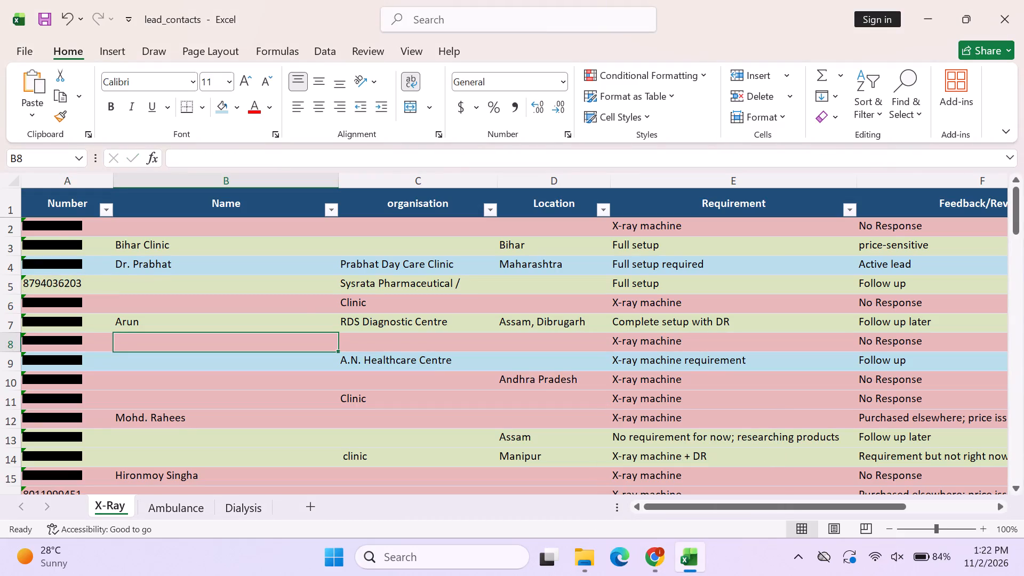
left_click(168, 289)
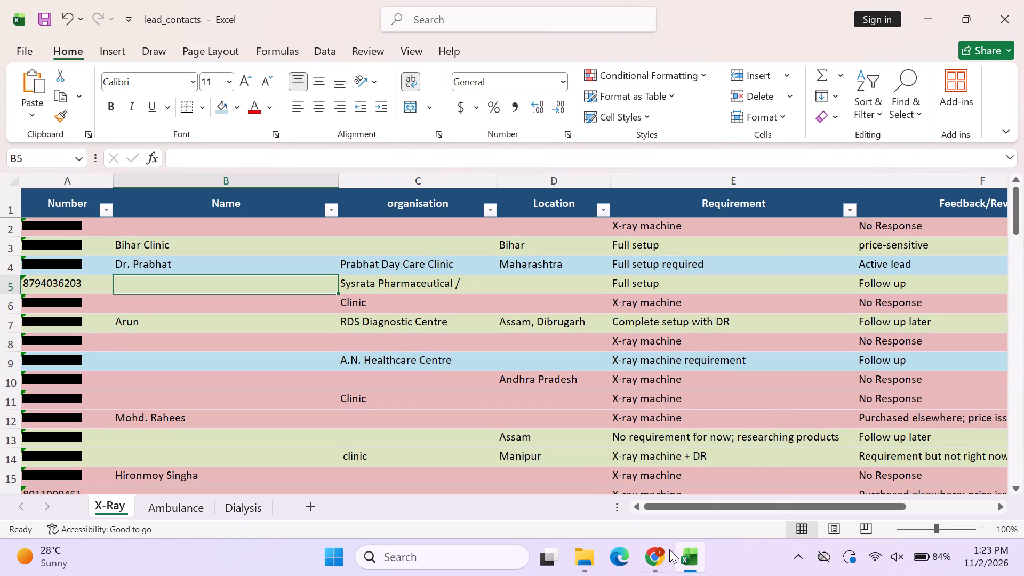
Return to the New lead form in the Reyansh CRM and review its company, source and remaining fields.
left_click(652, 561)
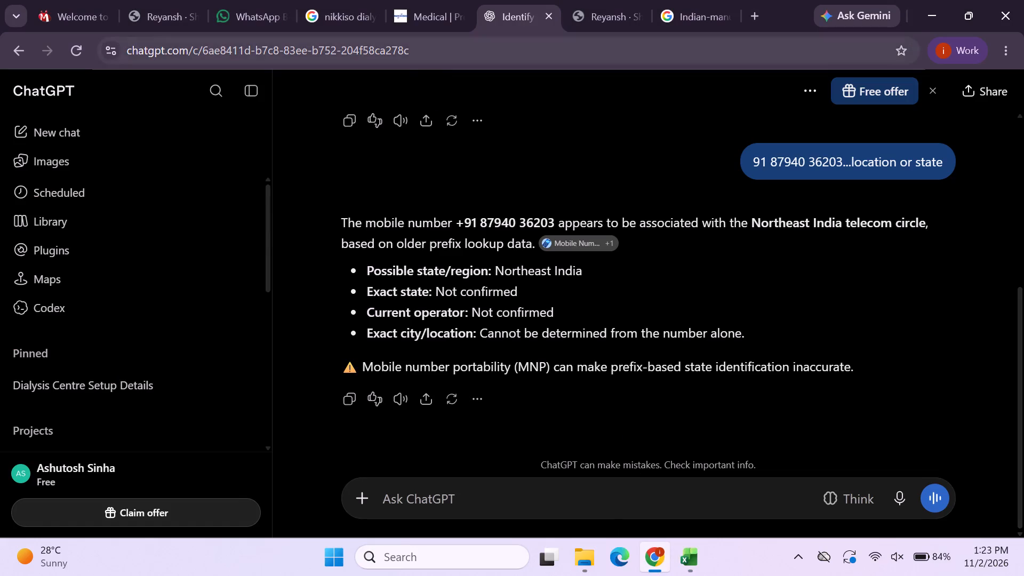
left_click(603, 18)
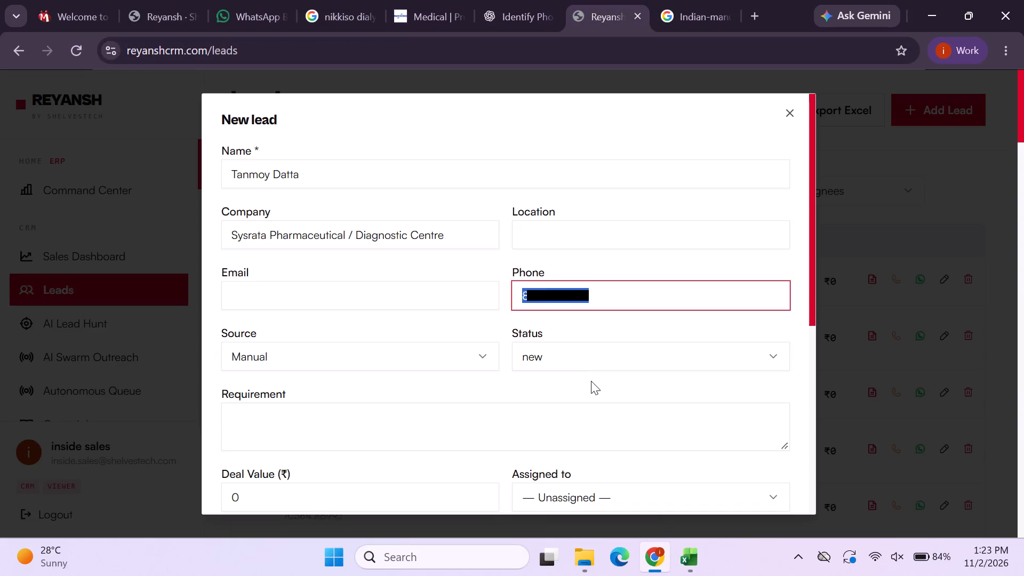
left_click(591, 381)
left_click_drag(227, 234, 471, 233)
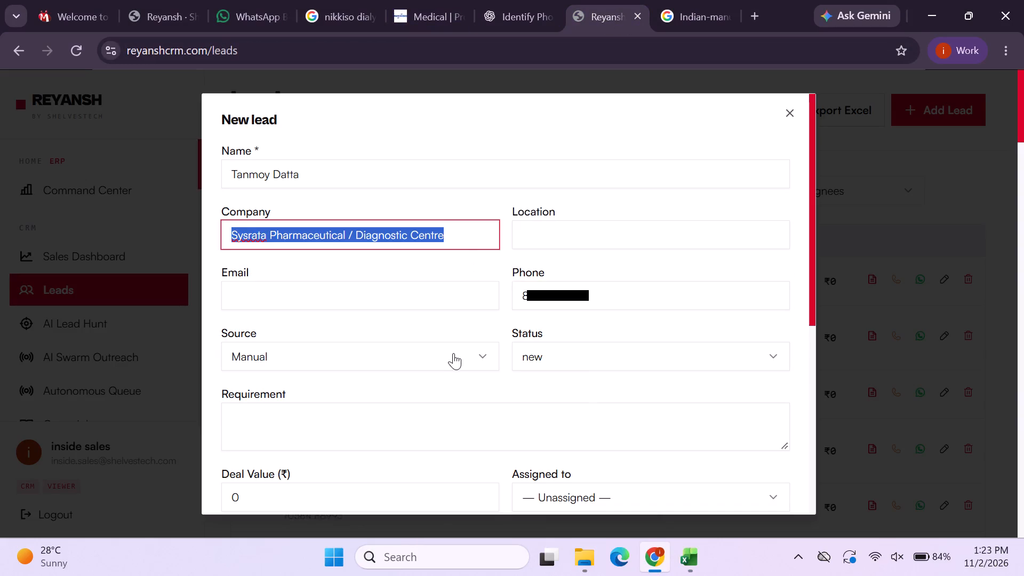
left_click(453, 353)
left_click(657, 273)
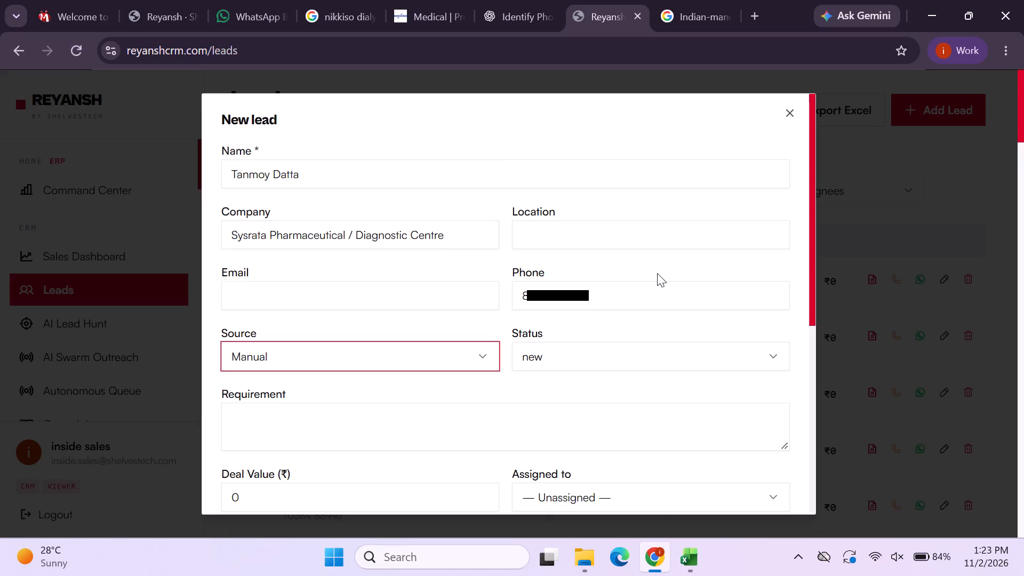
scroll(658, 350, "down", 2)
scroll(662, 344, "up", 3)
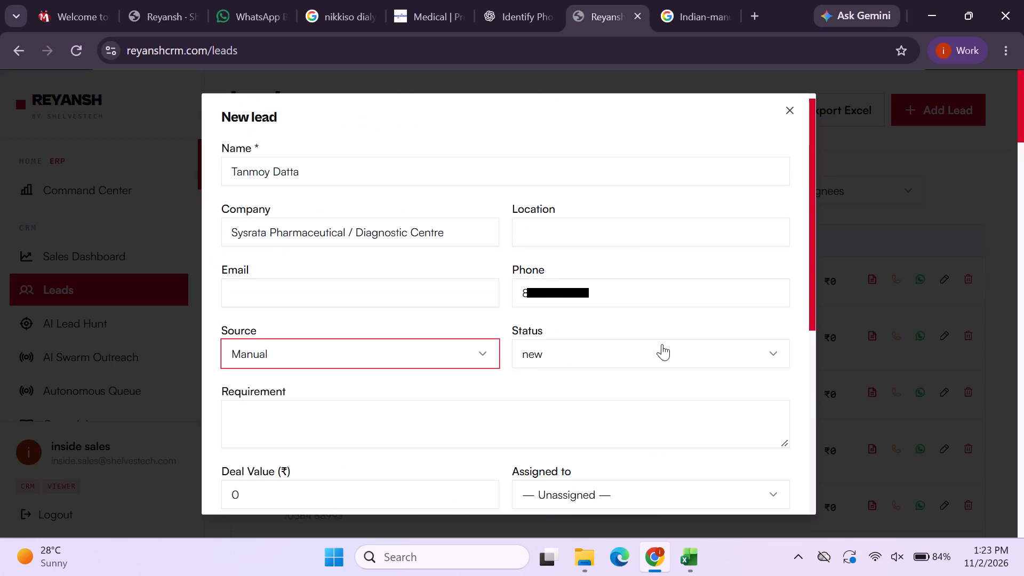
Assign the new Sysrata Pharmaceutical / Diagnostic Centre lead to the inside sales account, keeping its status as new, and add the lead.
scroll(673, 347, "down", 1)
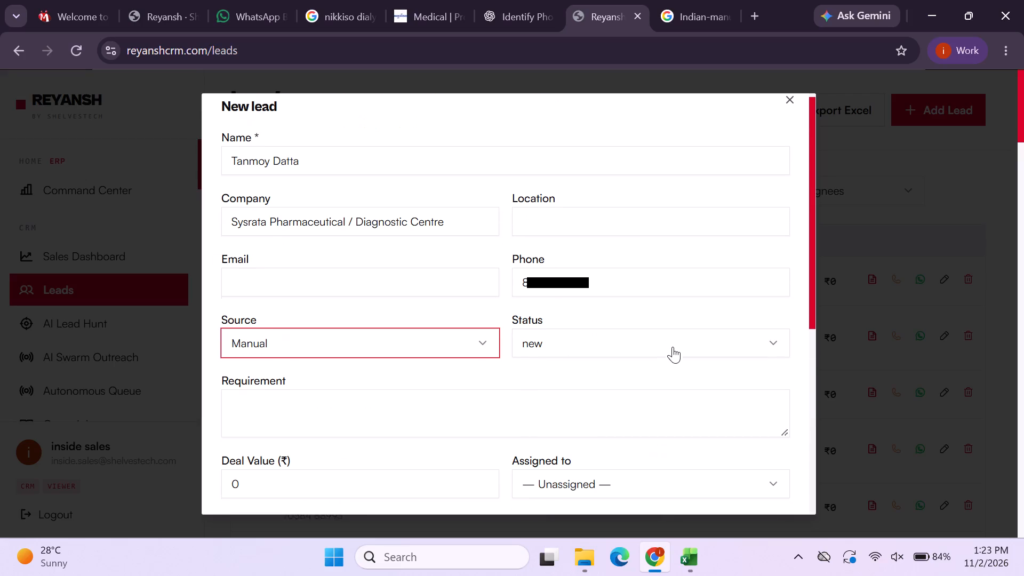
left_click(768, 275)
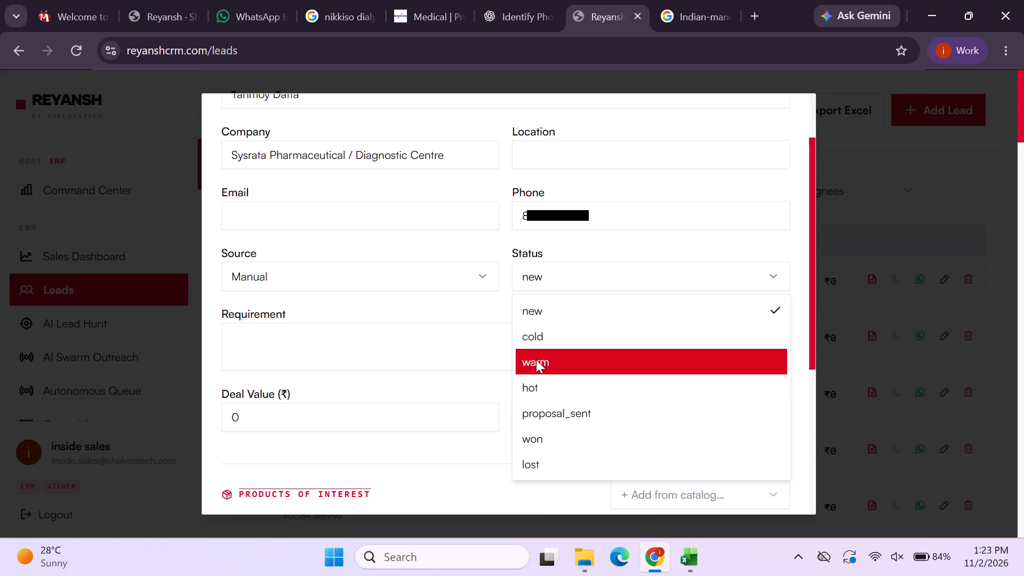
left_click(689, 244)
scroll(695, 362, "down", 1)
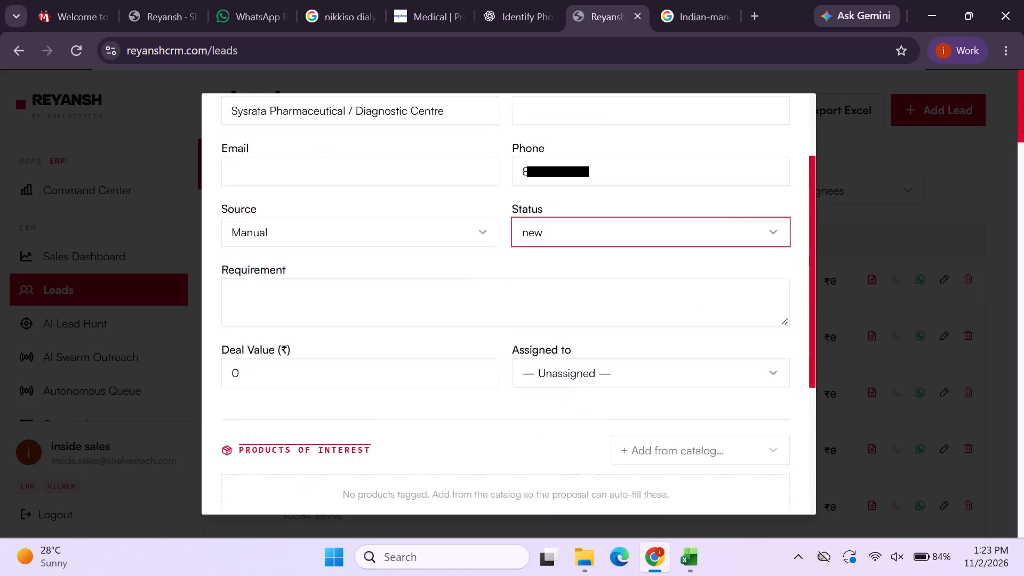
scroll(695, 362, "down", 2)
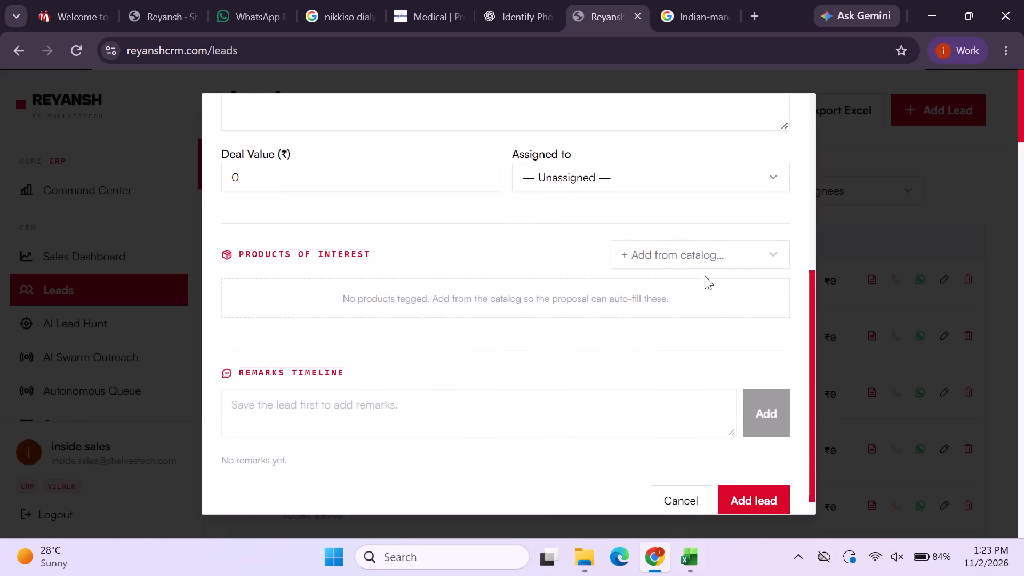
scroll(705, 282, "up", 2)
left_click(765, 341)
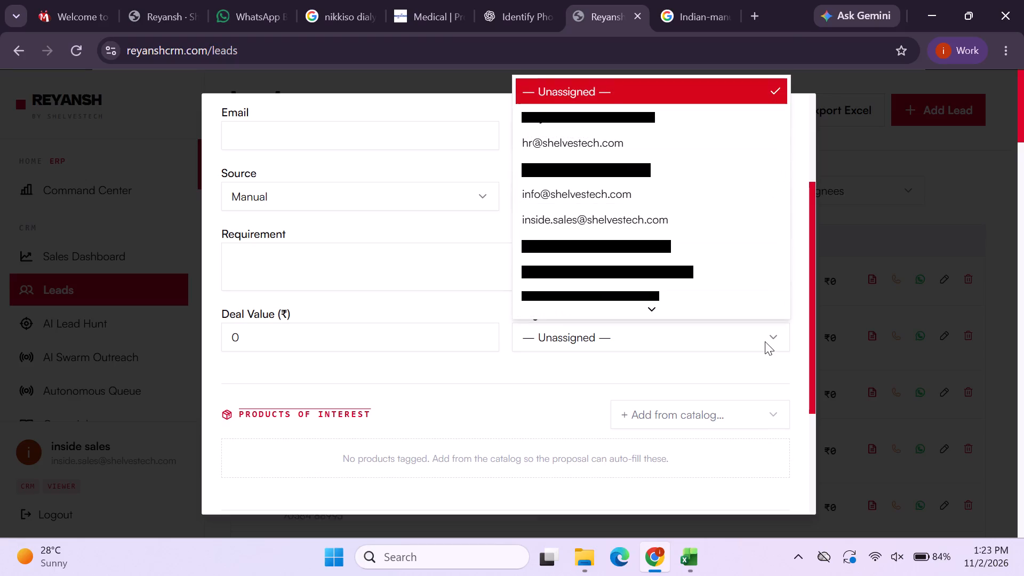
left_click(572, 405)
left_click(741, 339)
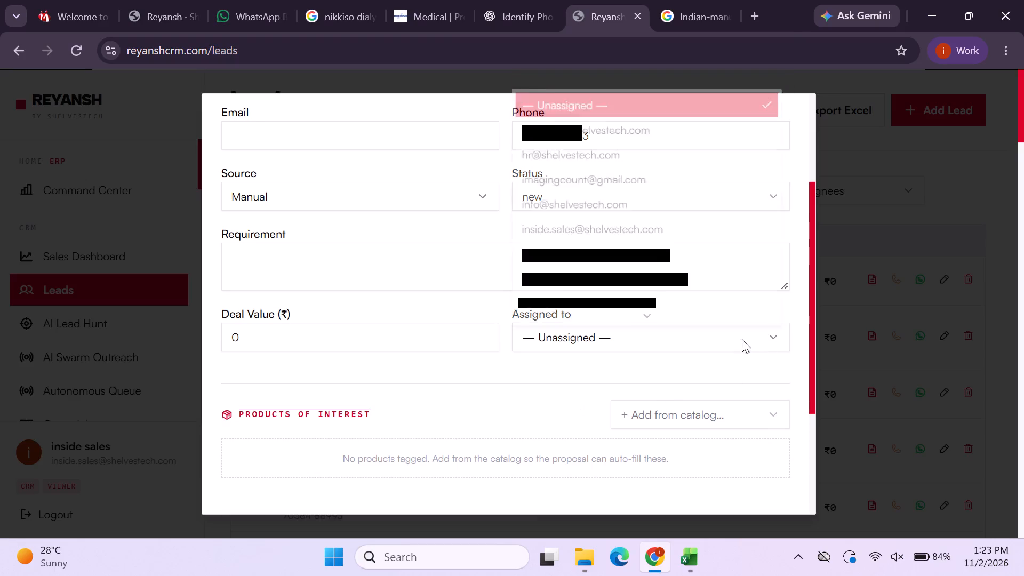
left_click(574, 223)
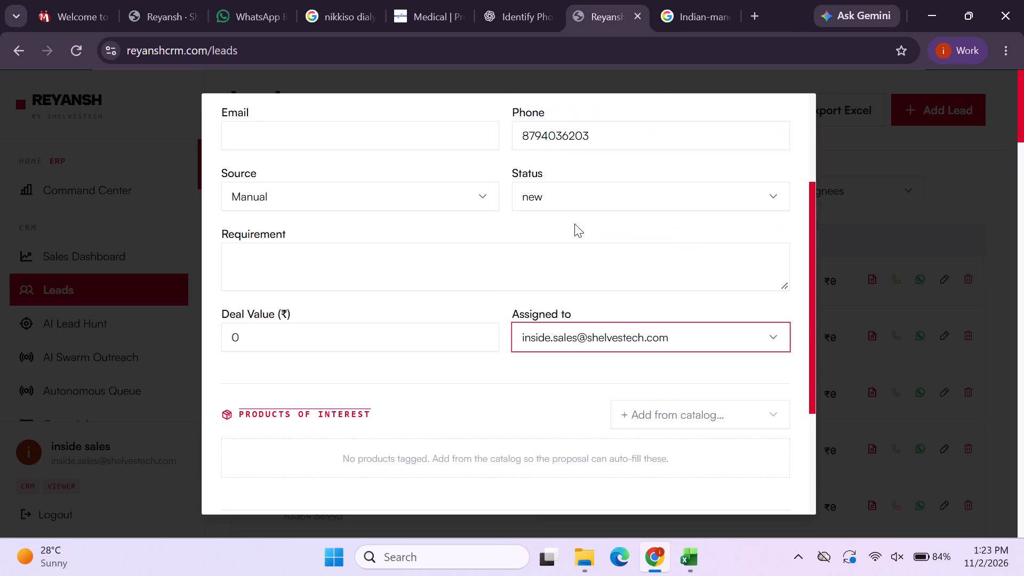
scroll(662, 378, "down", 3)
left_click(750, 481)
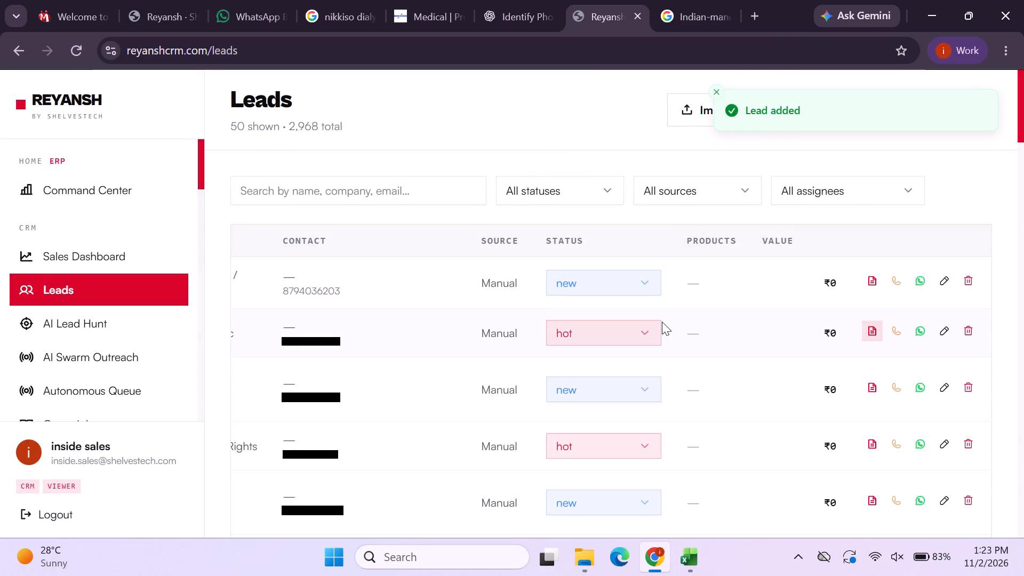
Open the added Sysrata Pharmaceutical lead for editing at its Requirement field and consult its row in the lead_contacts workbook in Excel.
left_click(949, 278)
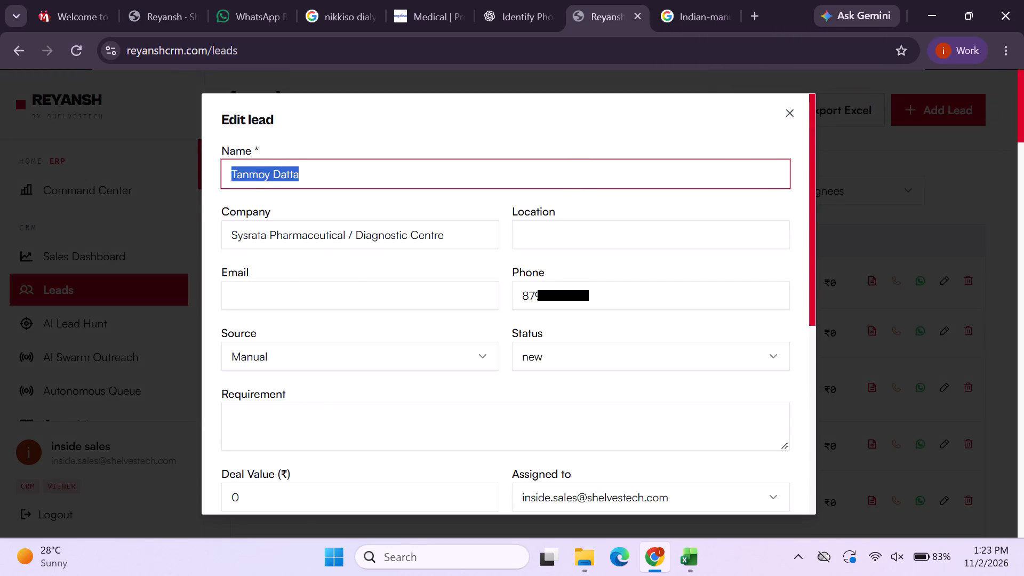
left_click(302, 421)
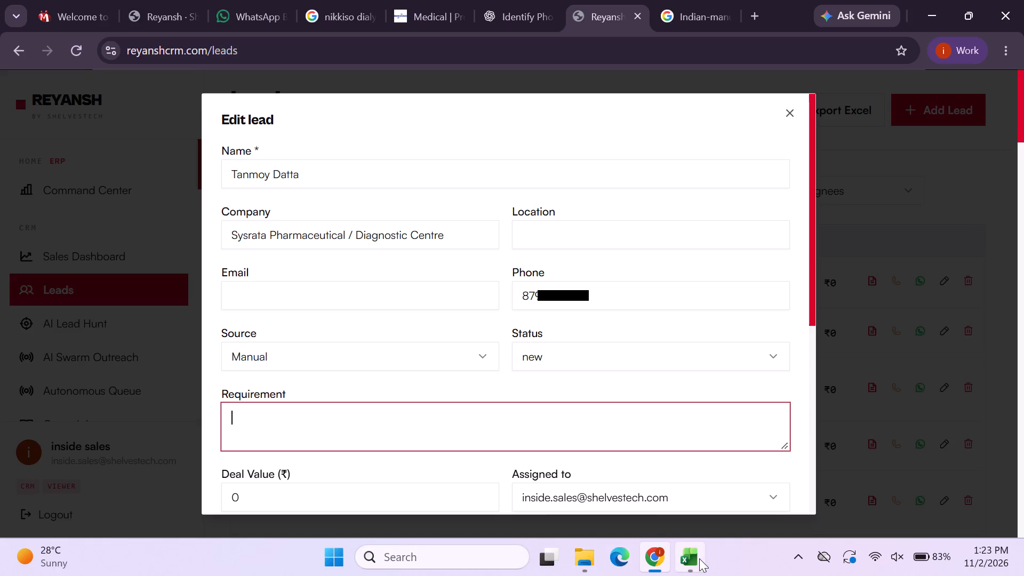
left_click(689, 507)
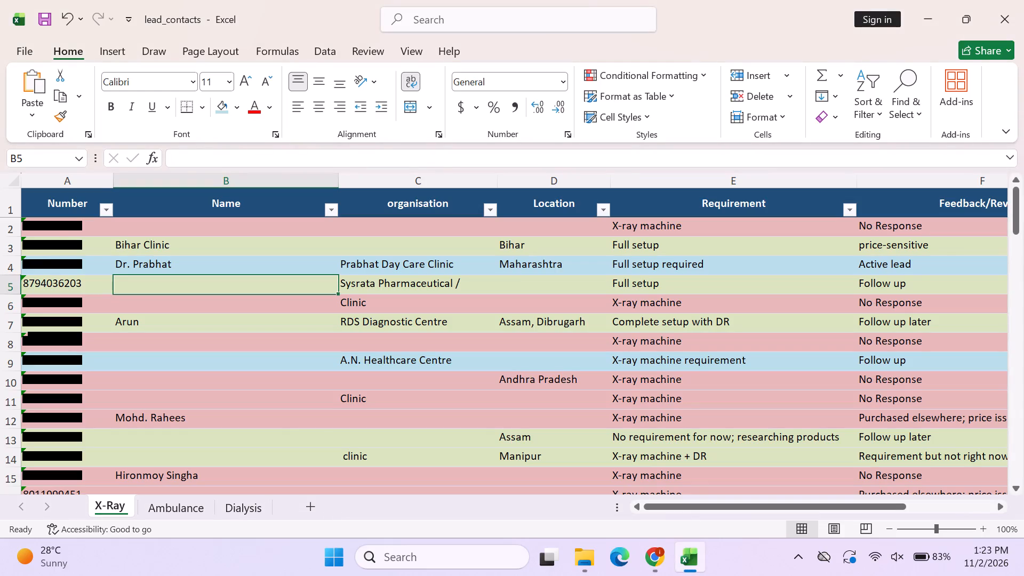
Switch back to the Reyansh CRM and enter "looking for xray machine + DR system" as the Sysrata Pharmaceutical lead's requirement.
left_click(657, 550)
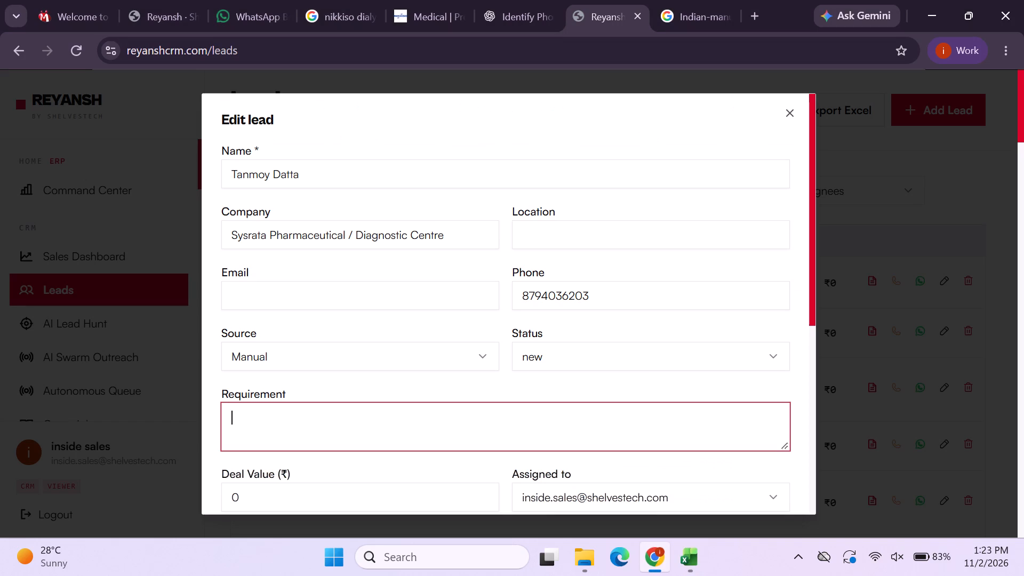
left_click(266, 411)
type("look")
type("ing")
key("space")
type("for")
key("space")
type("xray machine")
key("space")
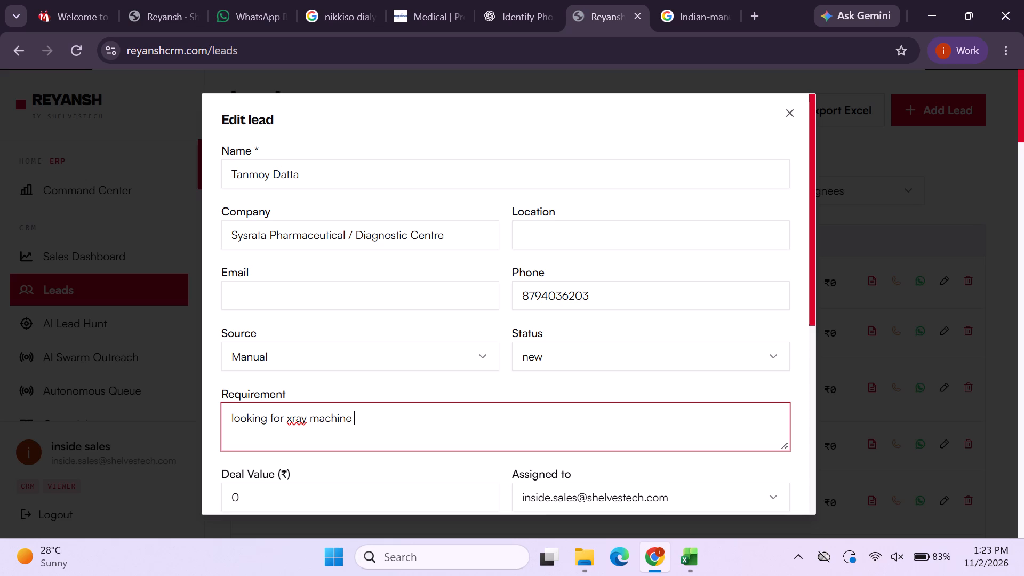
key("shift+plus")
type("DR")
key("space")
type("system")
left_click(363, 423)
key("space")
Append "(Follow up)" to the end of the lead's requirement text.
left_click(454, 421)
key("space")
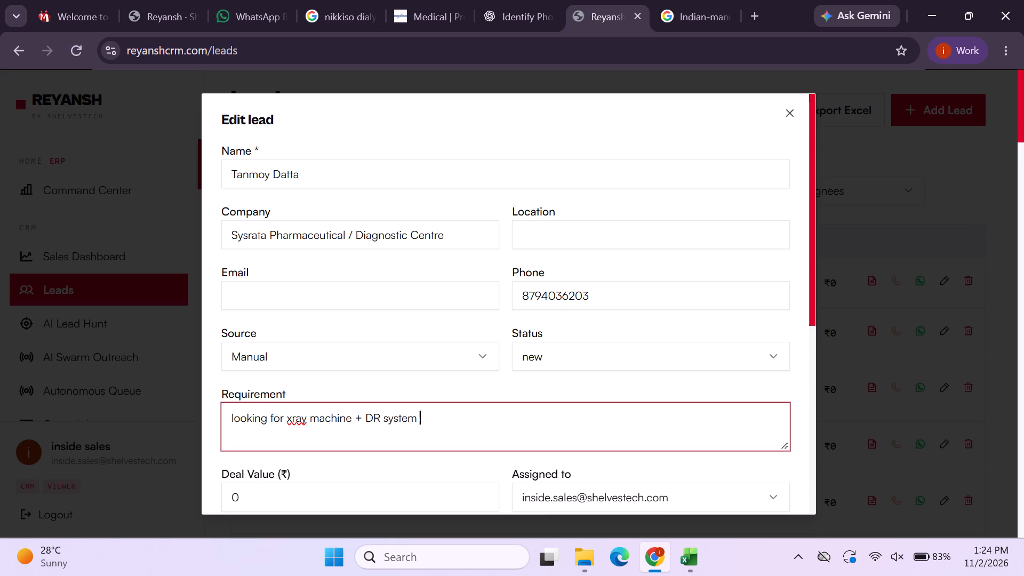
key("shift+parenleft")
key("f")
type("olo")
key("BackSpace")
type("low up")
key("shift+parenright")
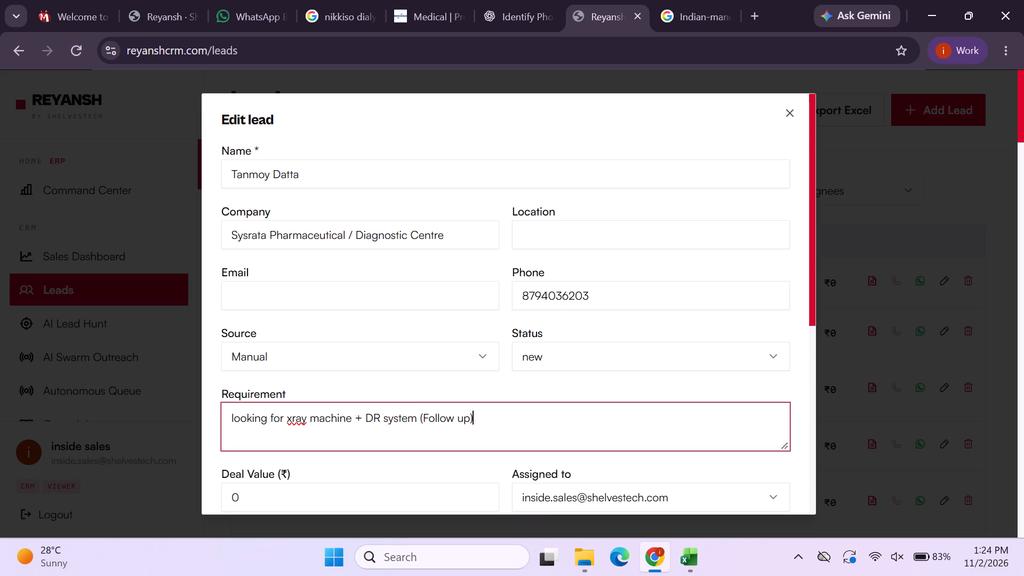
Save the changes to the Sysrata Pharmaceutical / Diagnostic Centre lead.
scroll(492, 410, "down", 3)
scroll(627, 405, "down", 3)
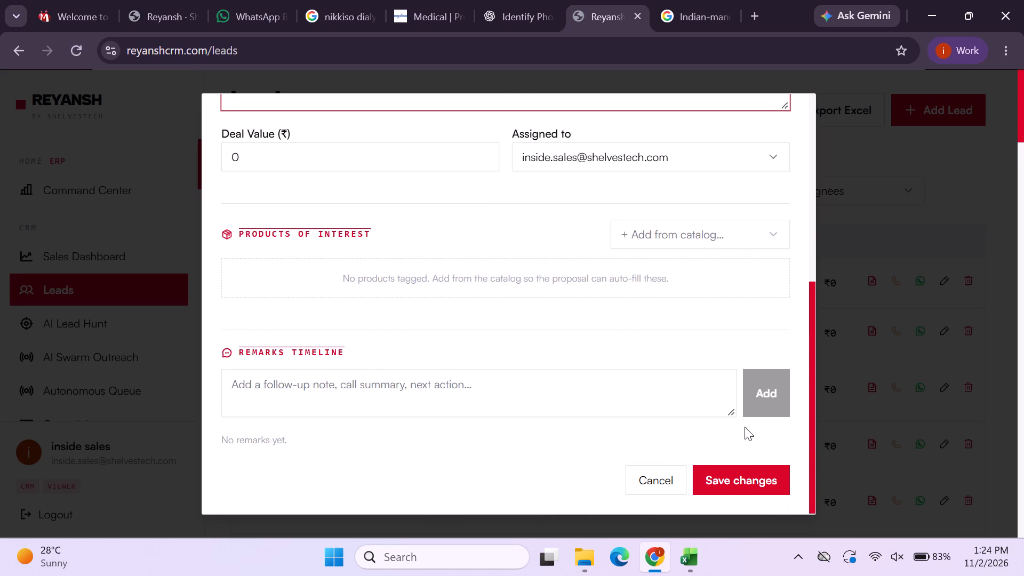
scroll(741, 423, "down", 3)
left_click(742, 479)
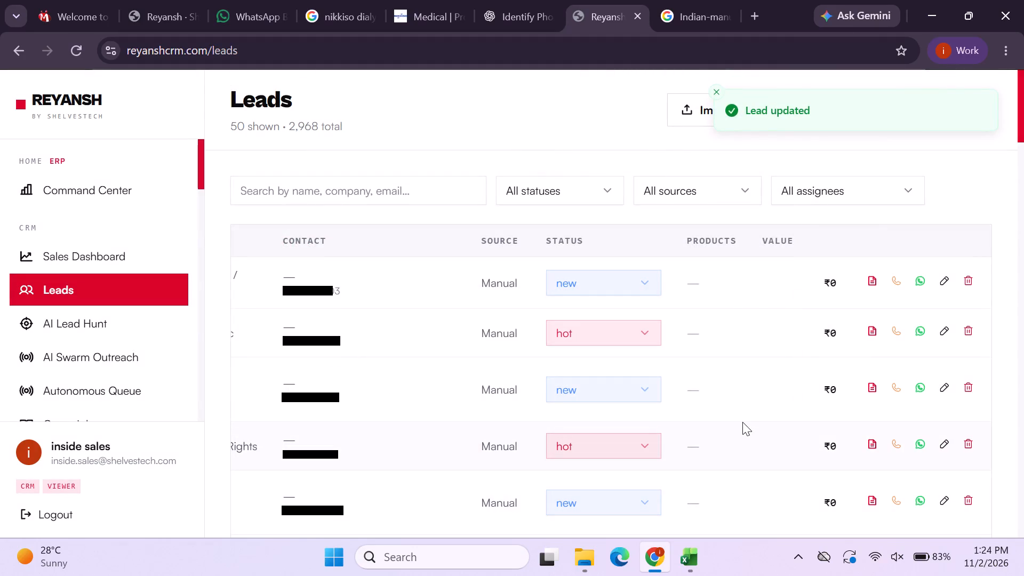
Switch to the lead_contacts workbook in Excel and copy the phone number from row 6 of the X-Ray sheet.
left_click(712, 502)
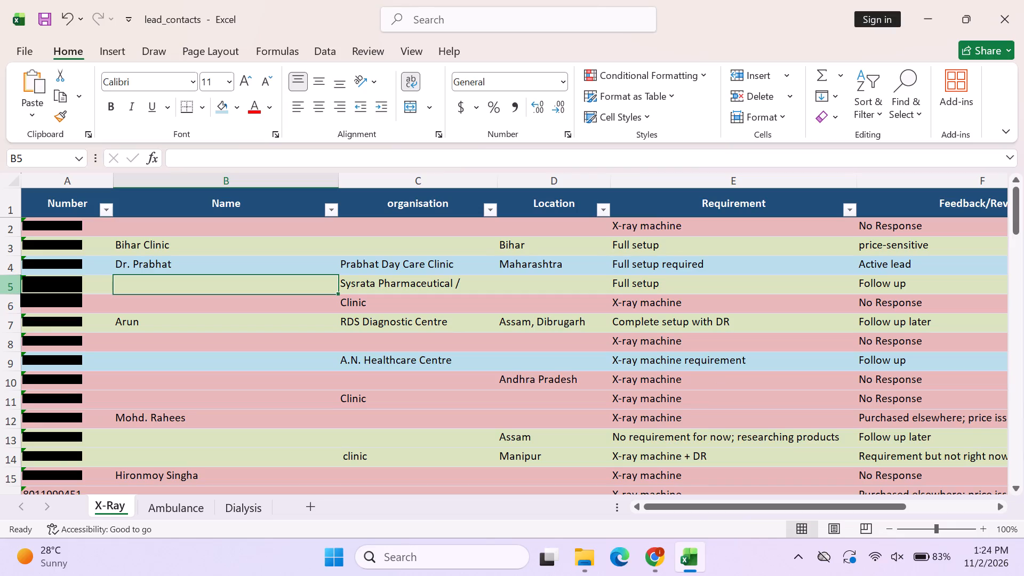
left_click(158, 337)
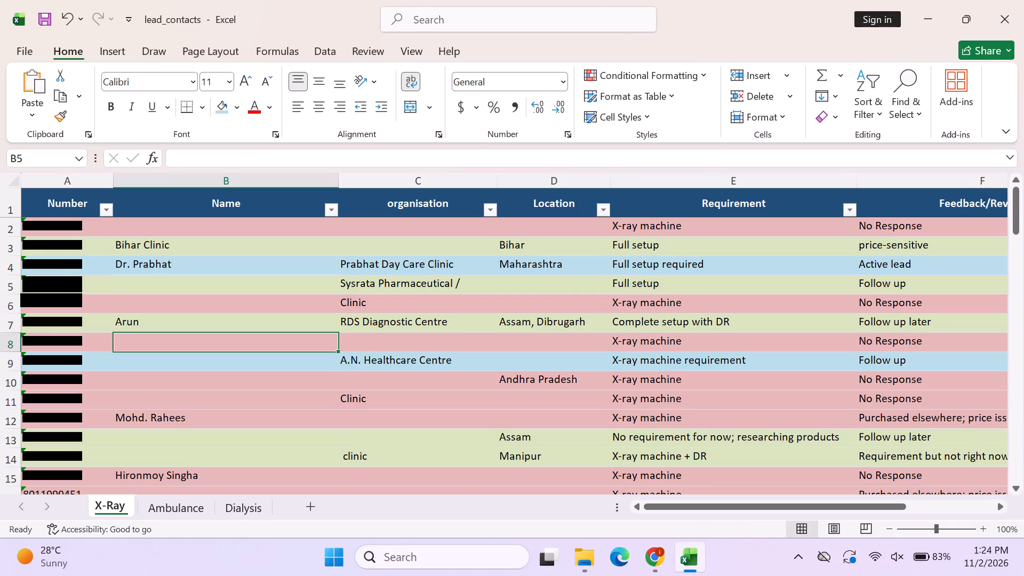
left_click(6, 302)
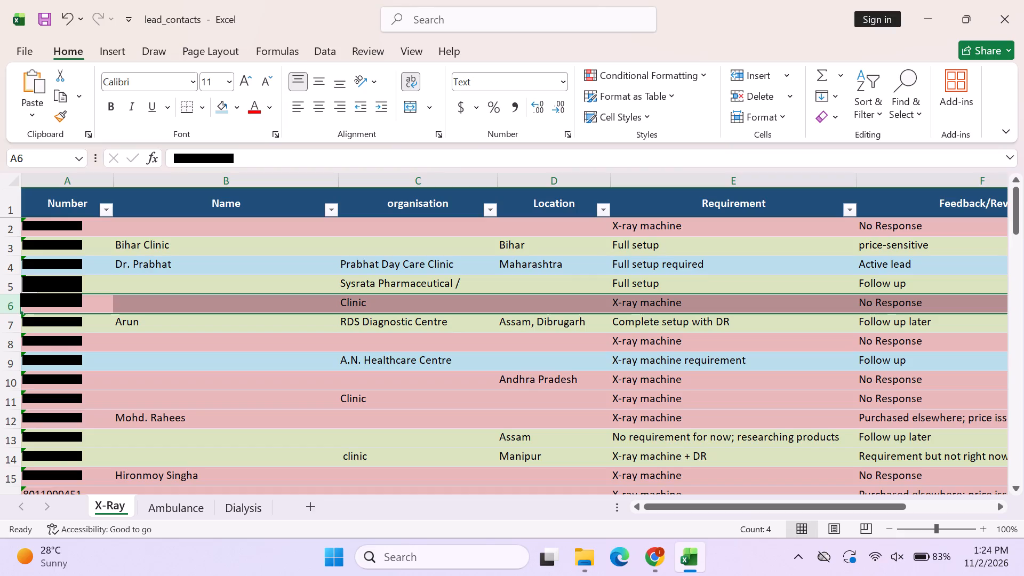
left_click(336, 395)
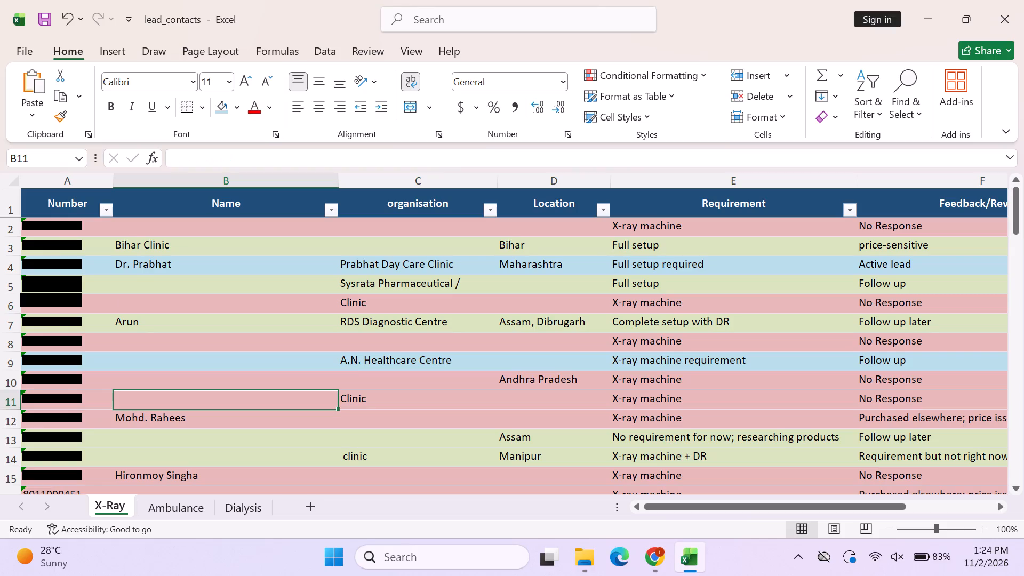
double_click(42, 306)
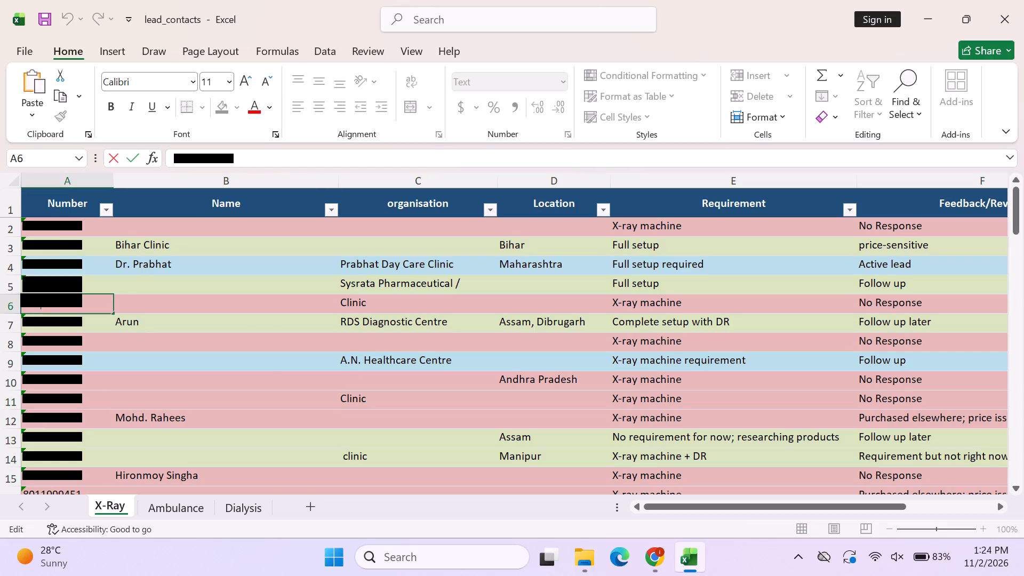
left_click_drag(22, 300, 89, 301)
key("ctrl+c")
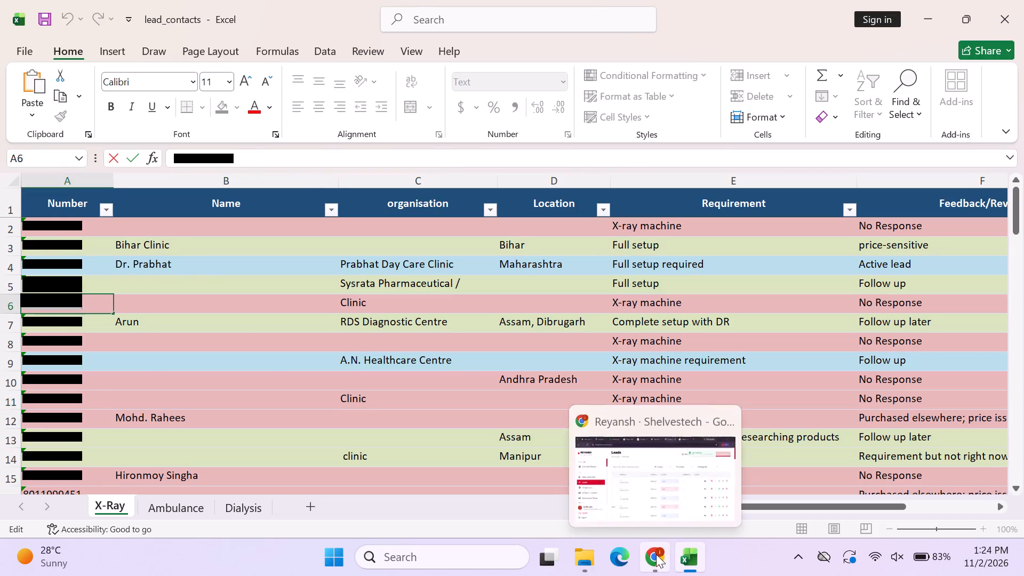
Return to the Reyansh CRM, start a new lead and paste the copied number as its phone.
left_click(656, 554)
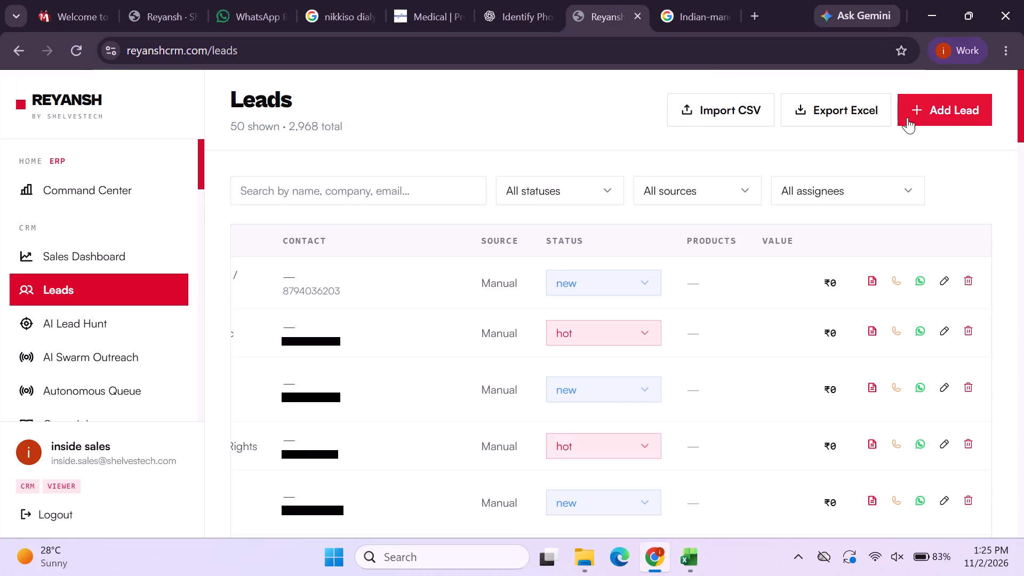
left_click(912, 110)
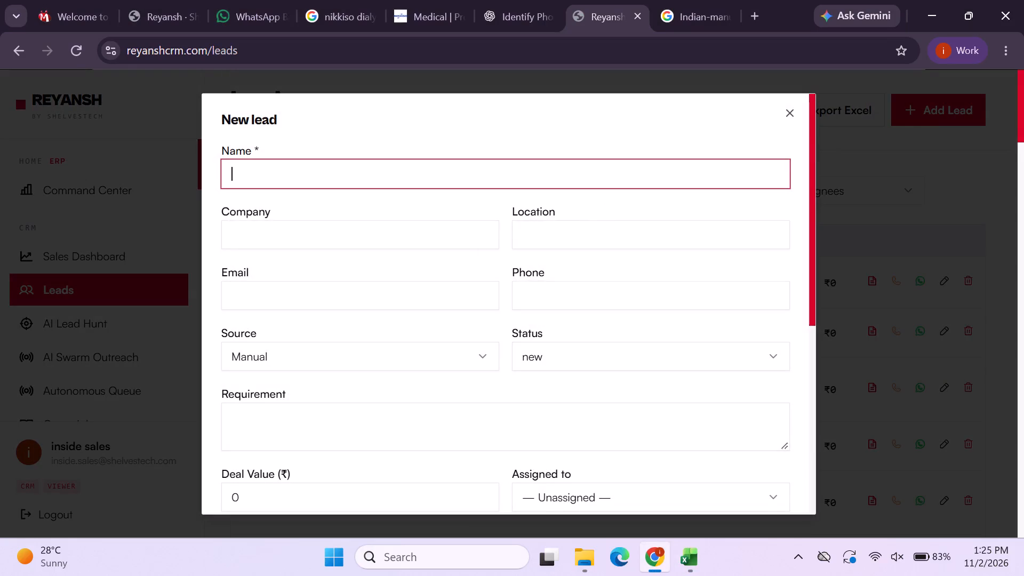
left_click(547, 298)
key("ctrl+v")
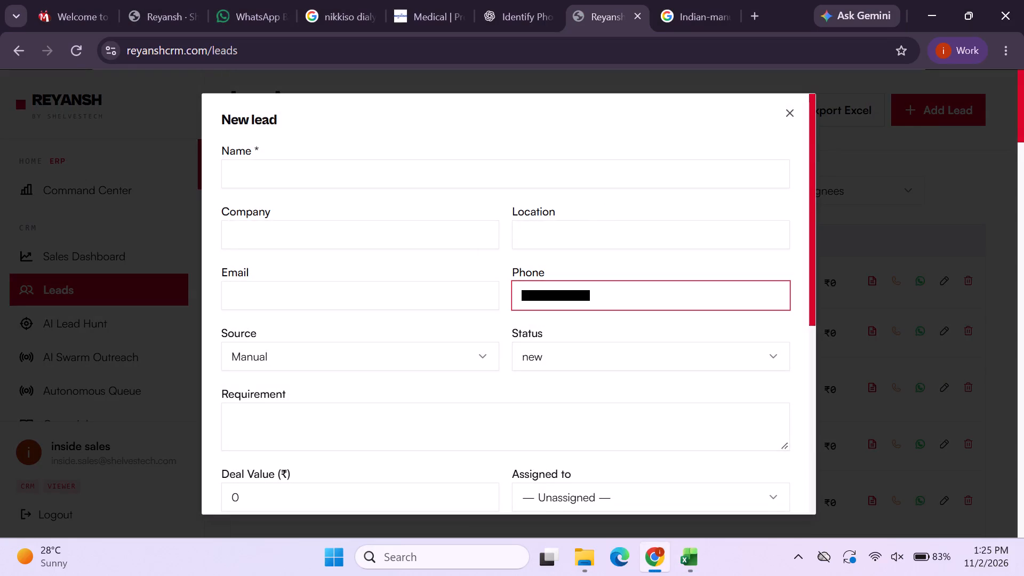
Set the new lead's company to "Clinic".
left_click(343, 236)
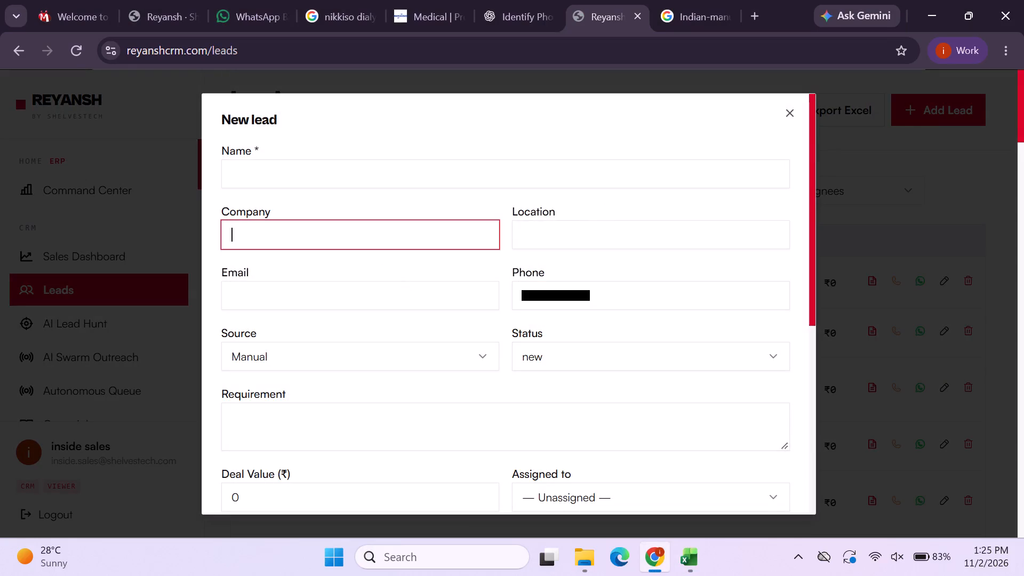
key("c")
type("linice")
key("BackSpace")
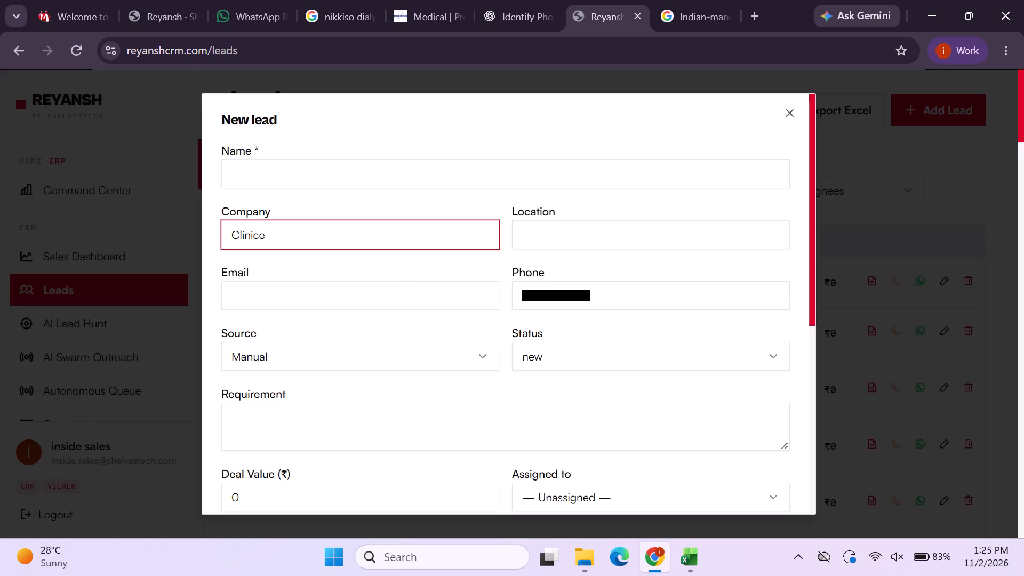
Open the new lead's Name field for entry.
left_click(317, 169)
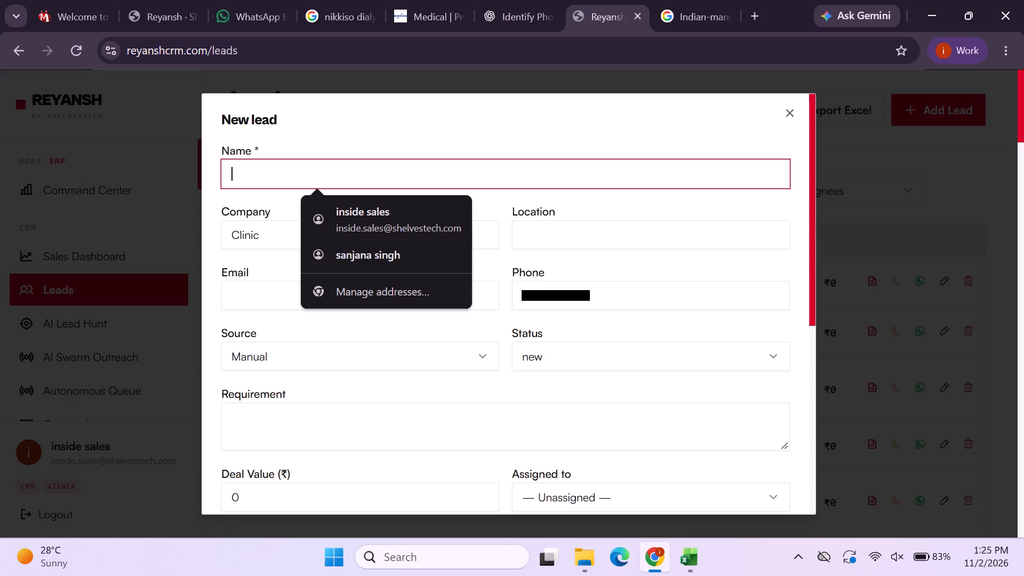
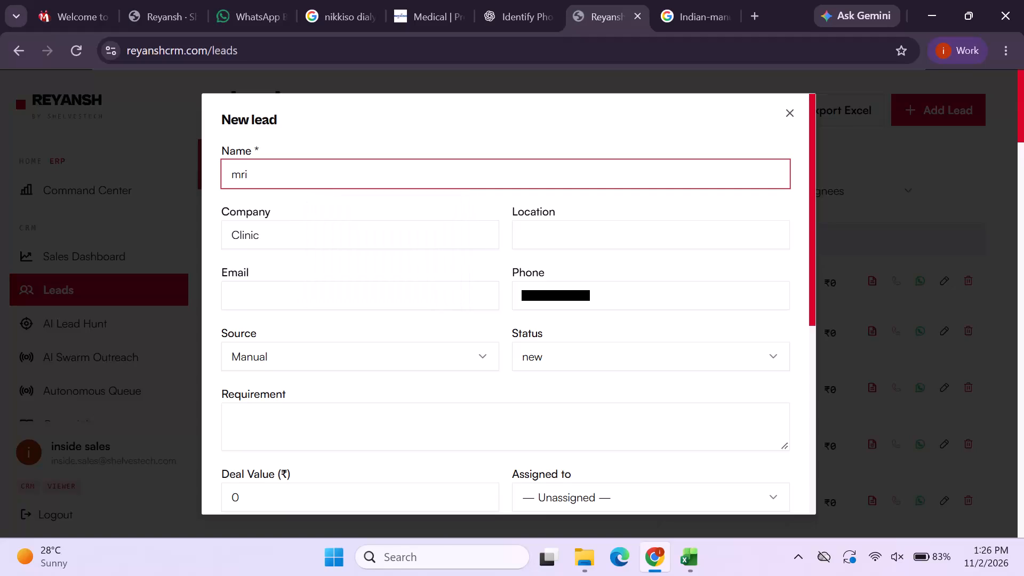
Replace the new lead's name entry with the contact's capitalised first name followed by the surname initial.
key("BackSpace")
key("BackSpace")
key("BackSpace")
key("BackSpace")
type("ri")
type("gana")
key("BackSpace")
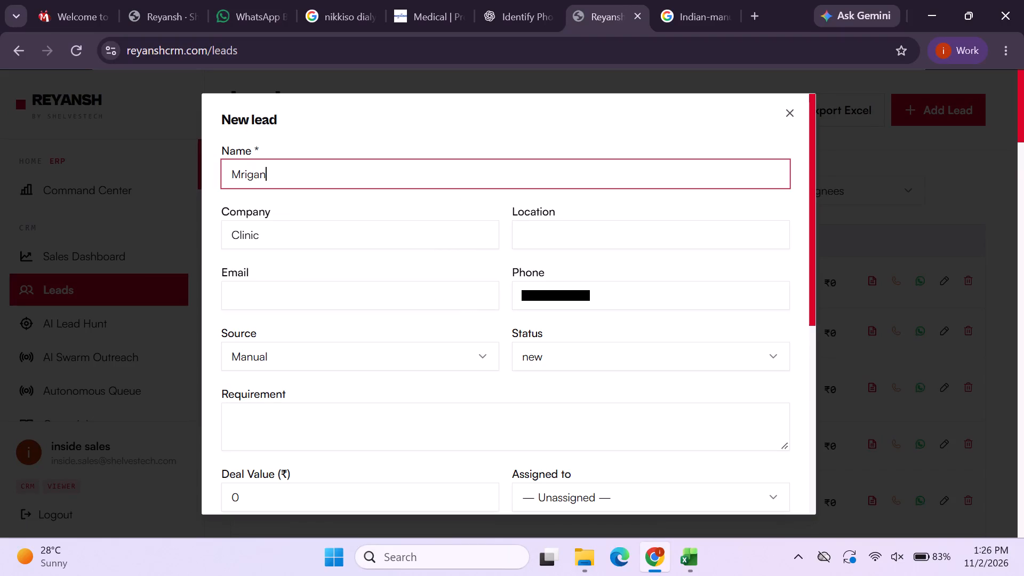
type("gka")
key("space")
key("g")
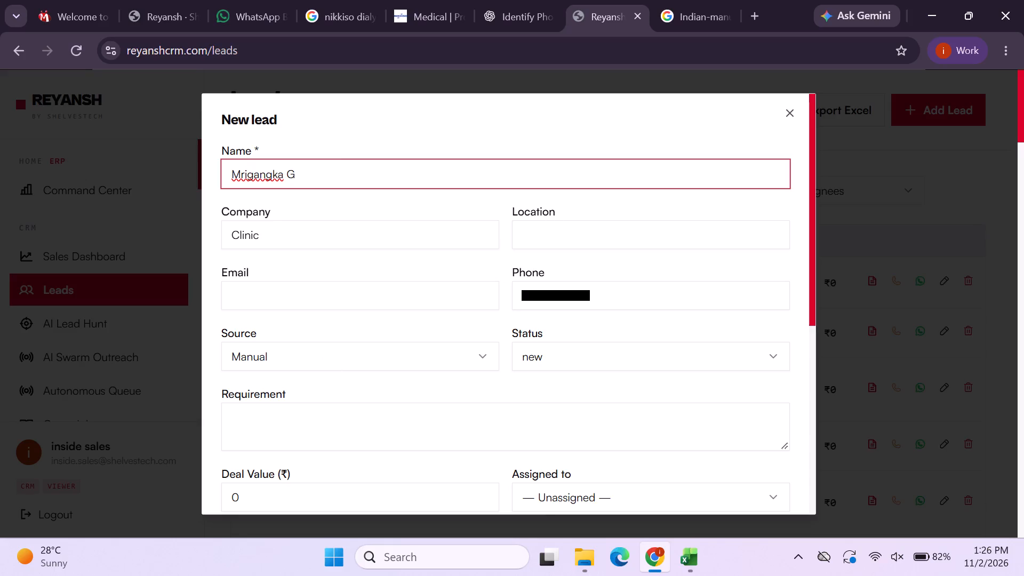
Set the new lead's location to "Assam".
left_click(558, 236)
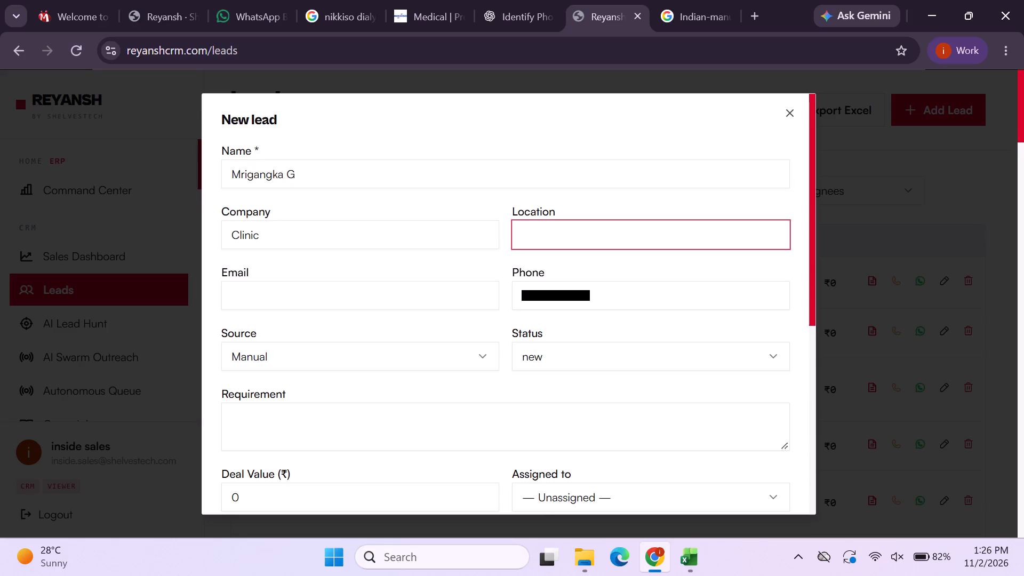
key("a")
type("ssam")
Enter "requirement of x-ray setup" as the new lead's requirement.
scroll(414, 371, "down", 2)
scroll(458, 351, "down", 2)
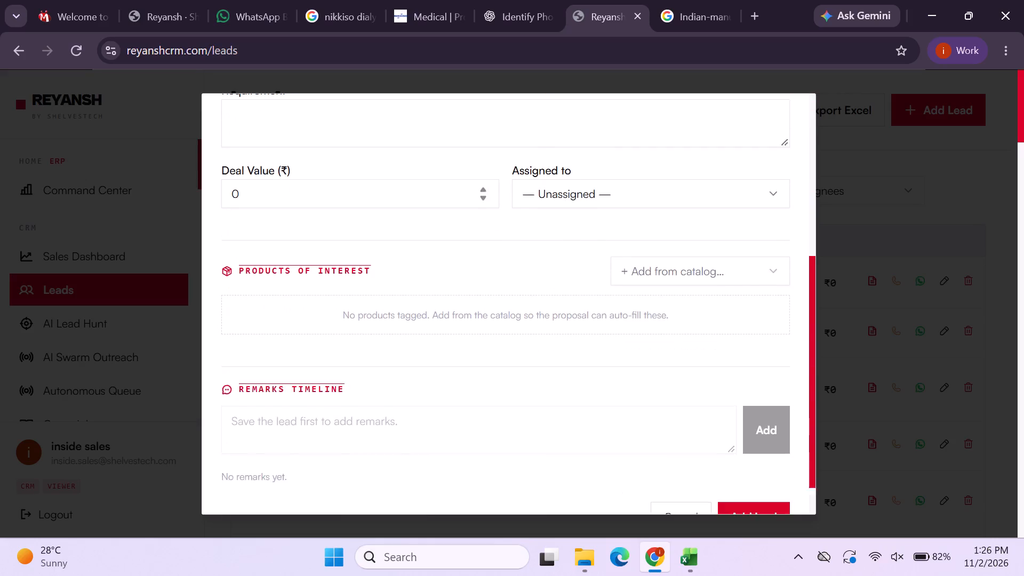
scroll(473, 334, "up", 4)
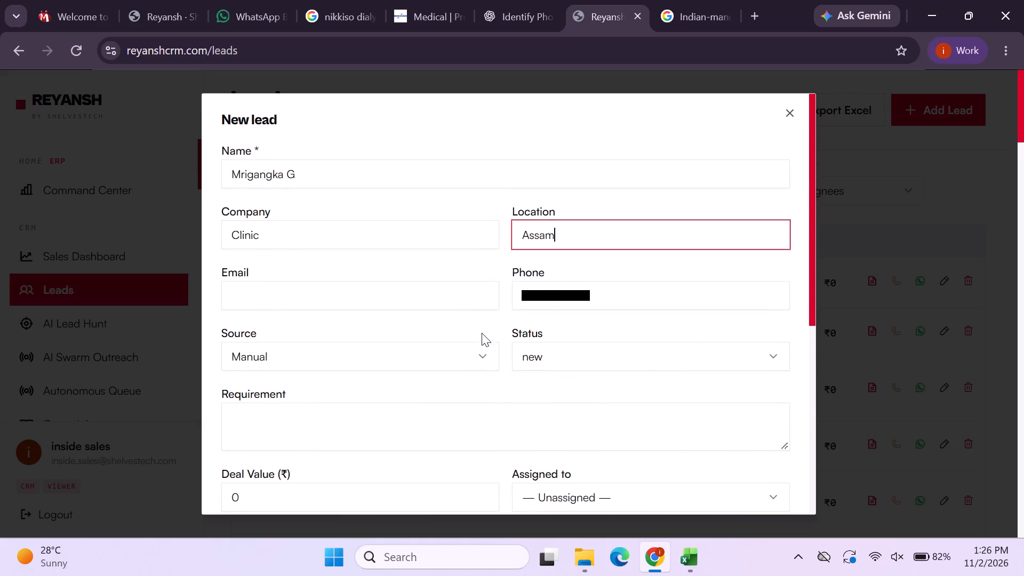
left_click(330, 421)
type("re")
type("quirement")
key("space")
type("of")
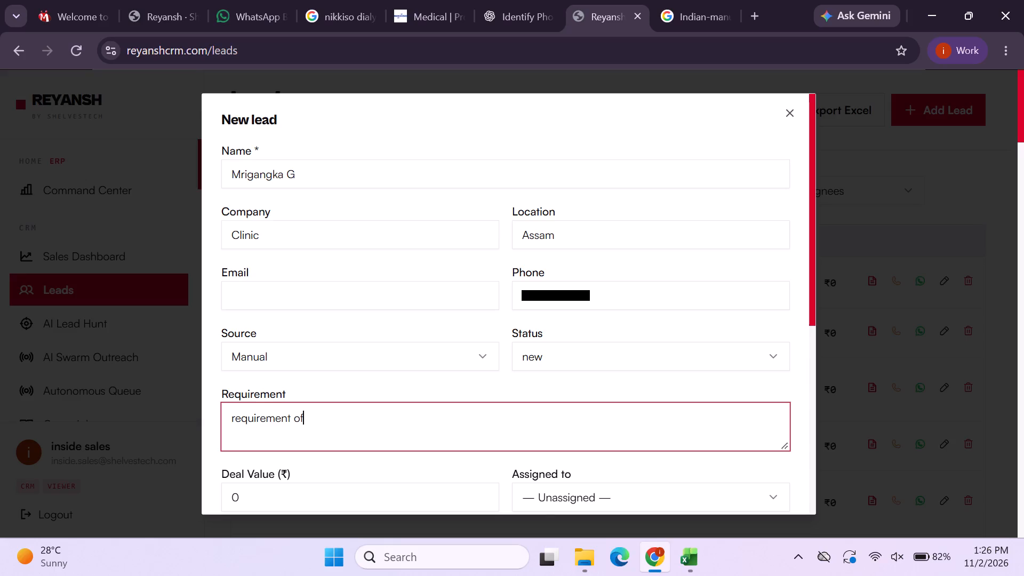
key("space")
key("x")
type("ray")
key("space")
type("setup")
left_click(313, 418)
key("minus")
left_click(503, 427)
scroll(627, 429, "down", 3)
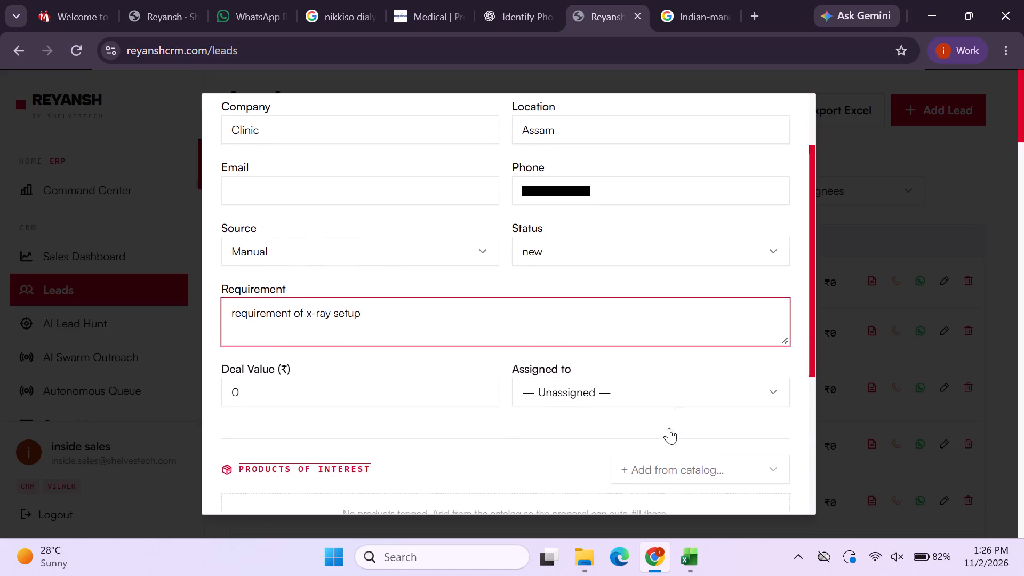
scroll(669, 428, "down", 1)
scroll(677, 412, "up", 3)
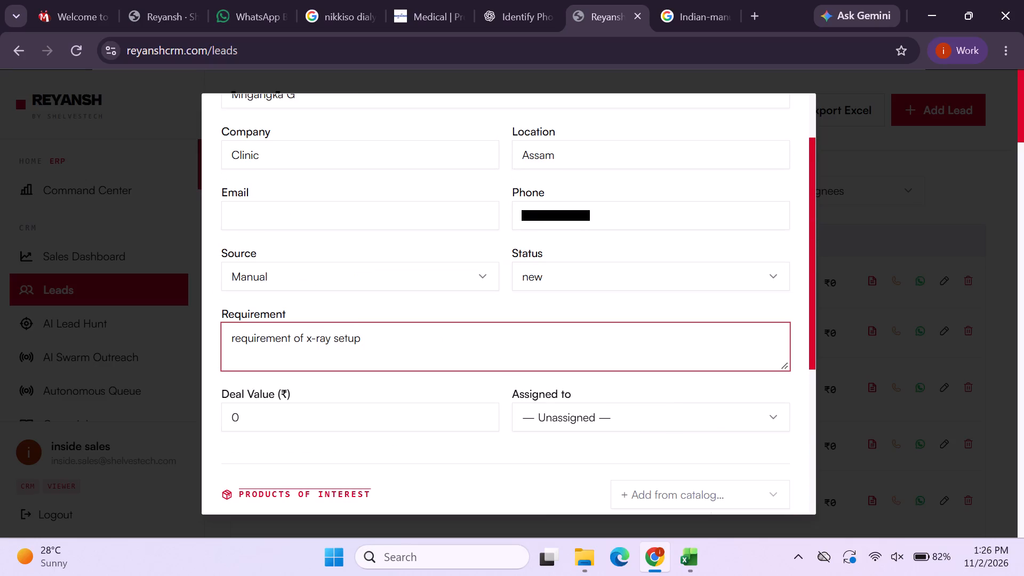
left_click(407, 342)
key("space")
Assign the new lead to the inside sales account and add it to the leads list.
scroll(569, 364, "down", 4)
scroll(627, 390, "down", 3)
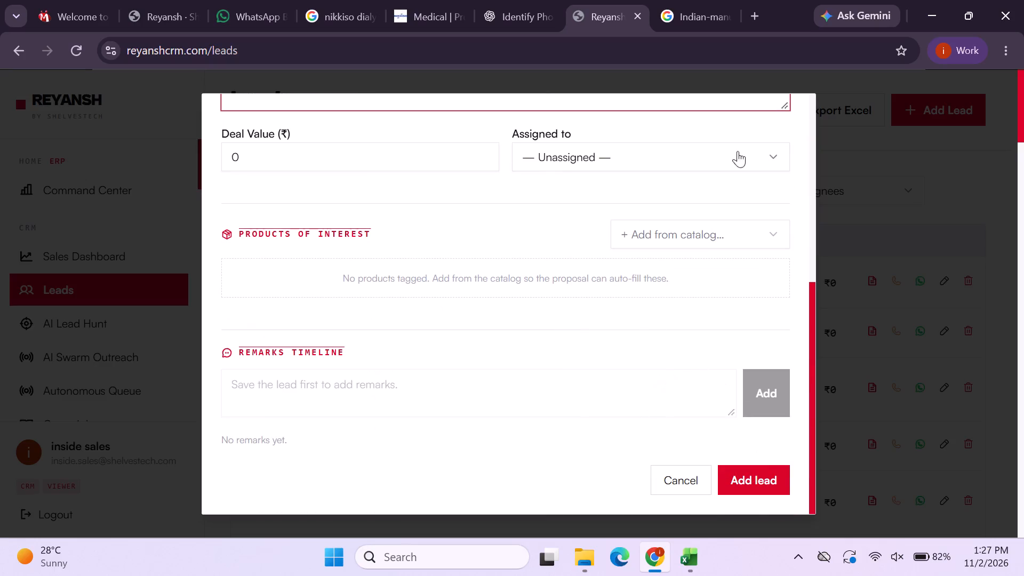
left_click(742, 149)
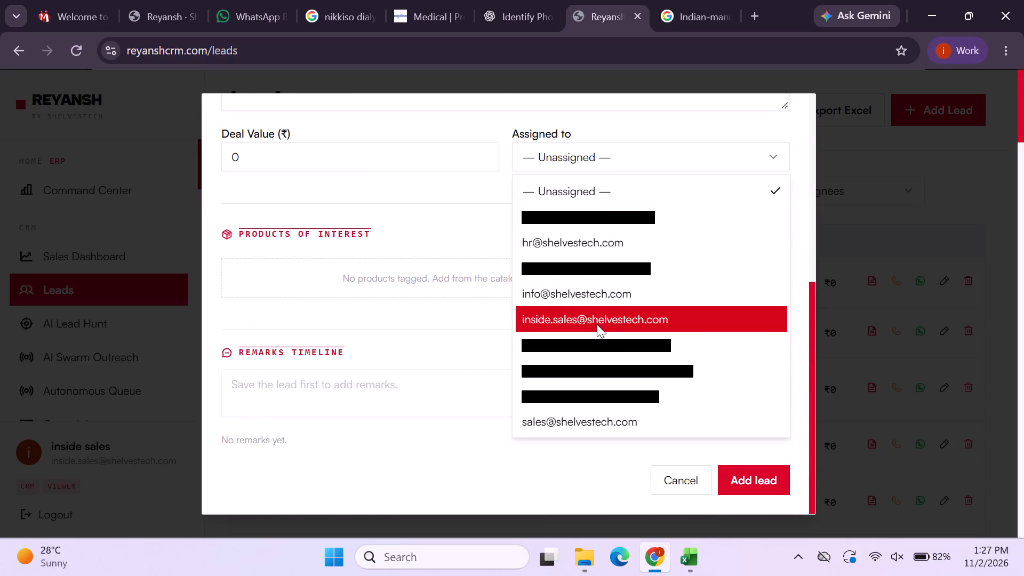
left_click(597, 324)
left_click(753, 477)
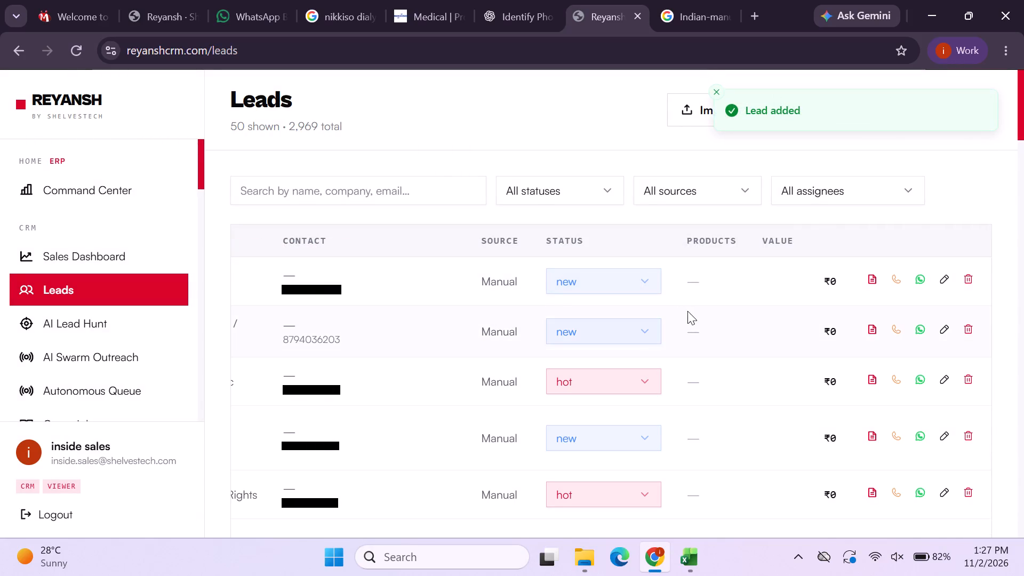
Start another new lead in the Reyansh CRM.
scroll(763, 267, "up", 2)
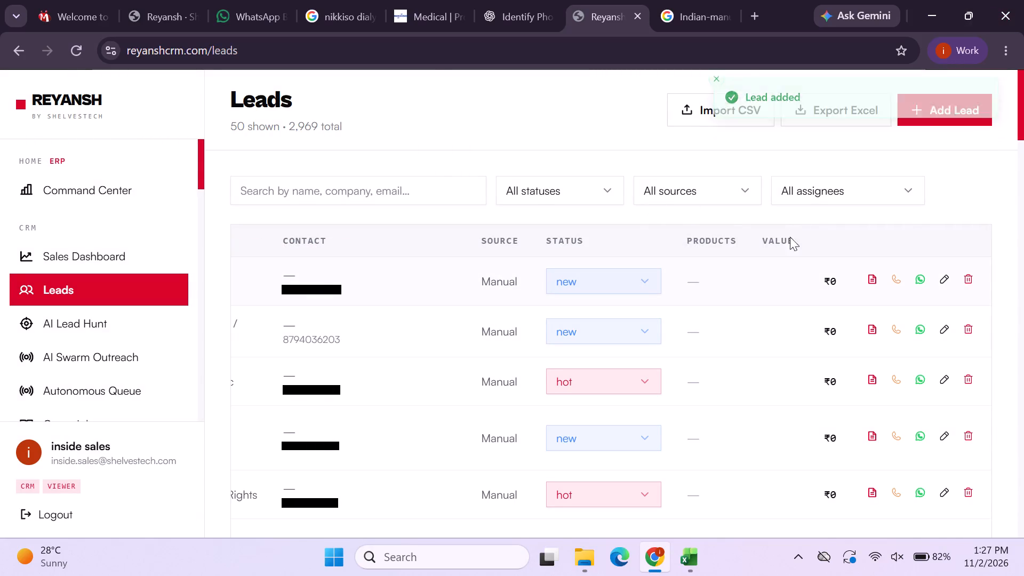
left_click(931, 111)
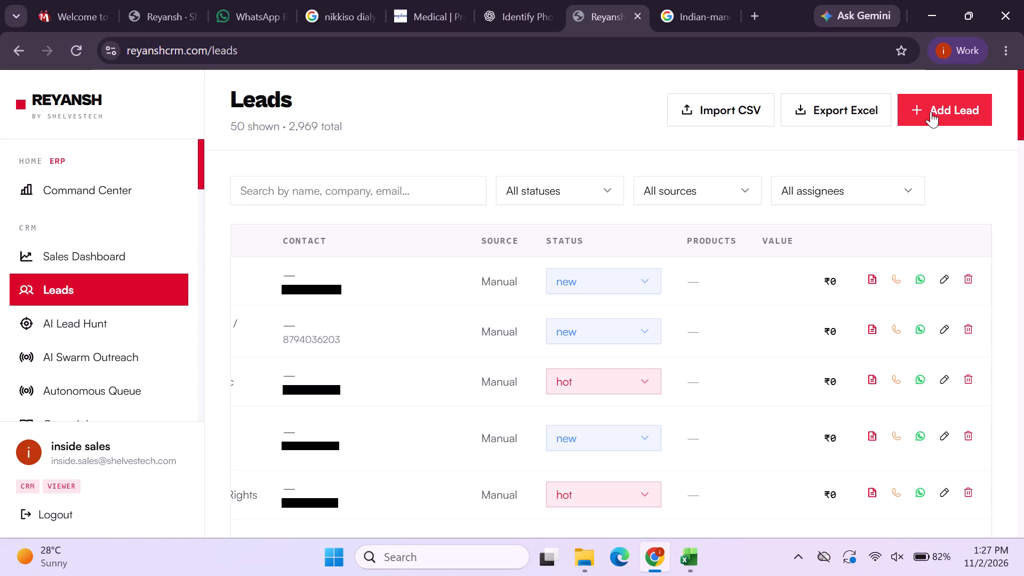
Switch to the lead_contacts workbook in Excel and enter the clinic contact's name in cell B6 of the X-Ray sheet.
left_click(696, 554)
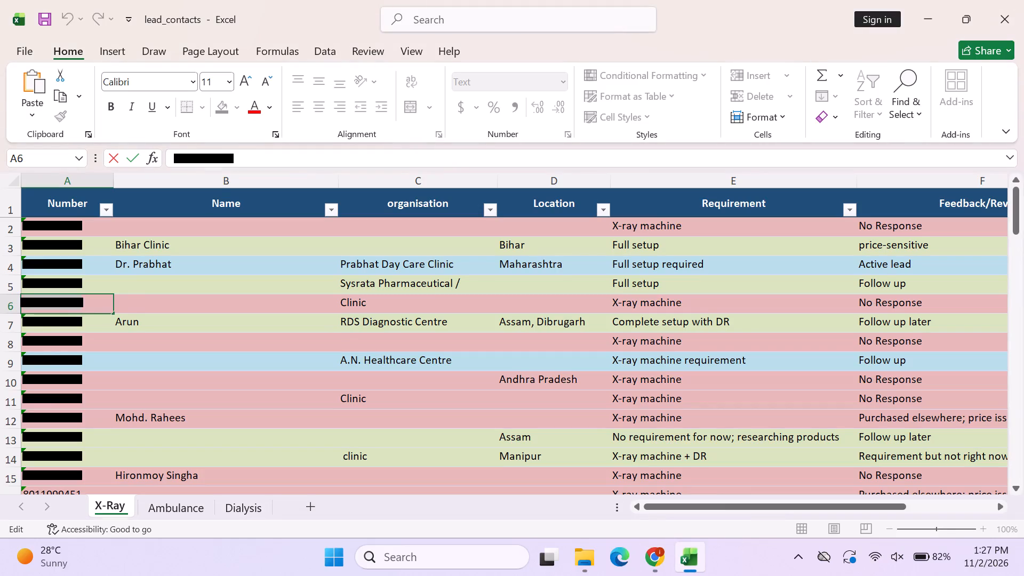
left_click(256, 332)
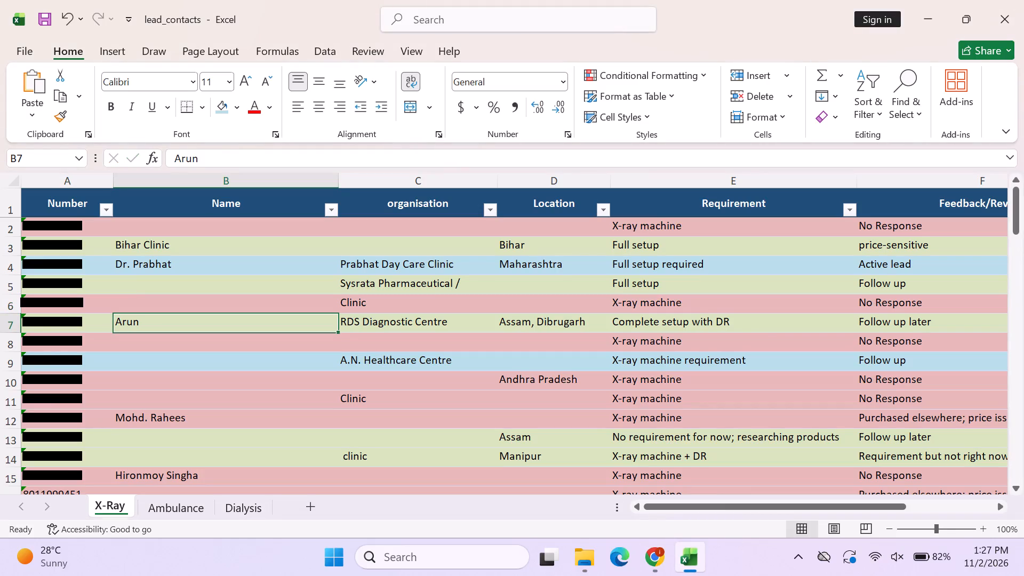
left_click(161, 306)
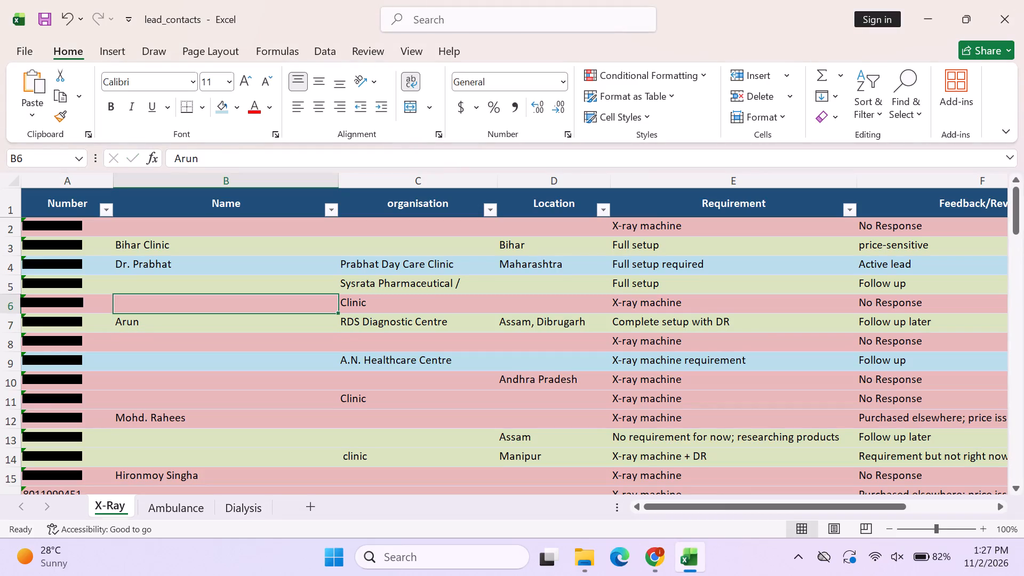
key("m")
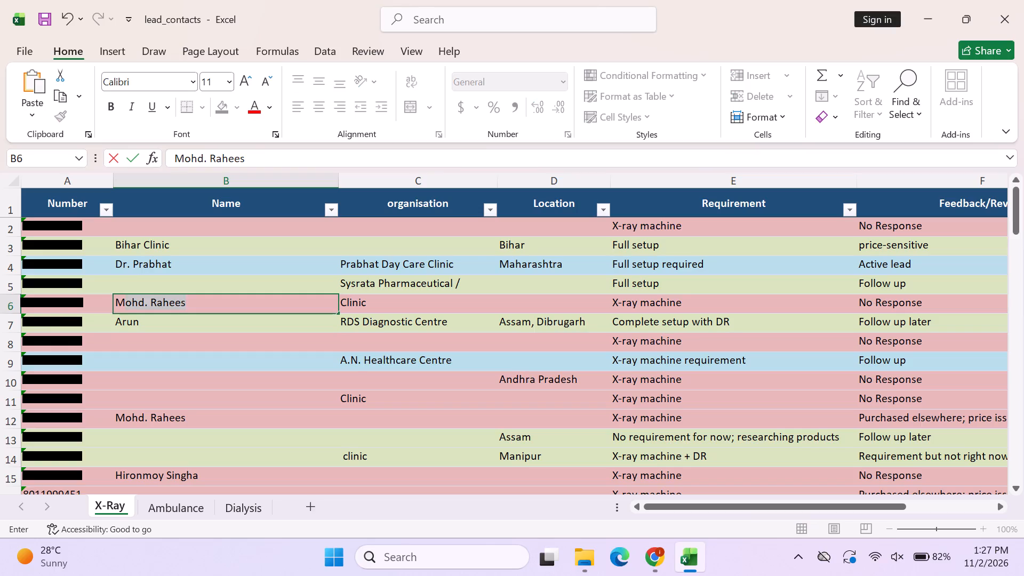
key("r")
key("BackSpace")
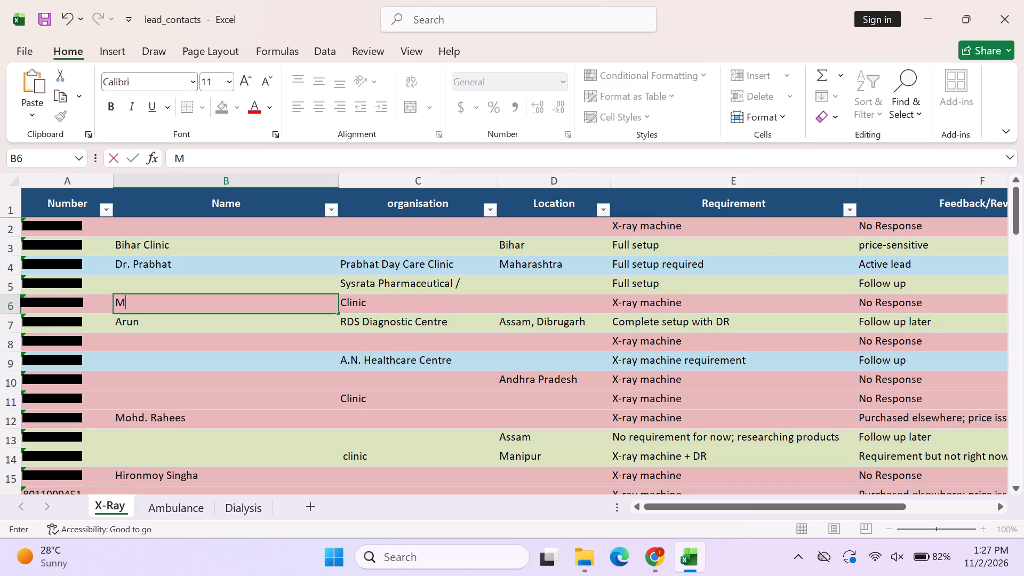
type("ri")
key("g")
type("an")
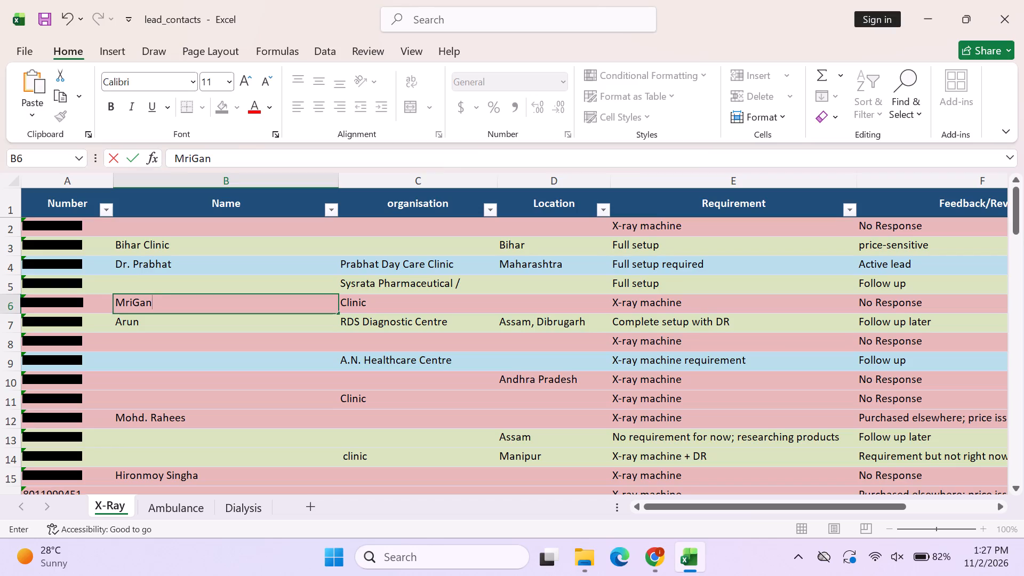
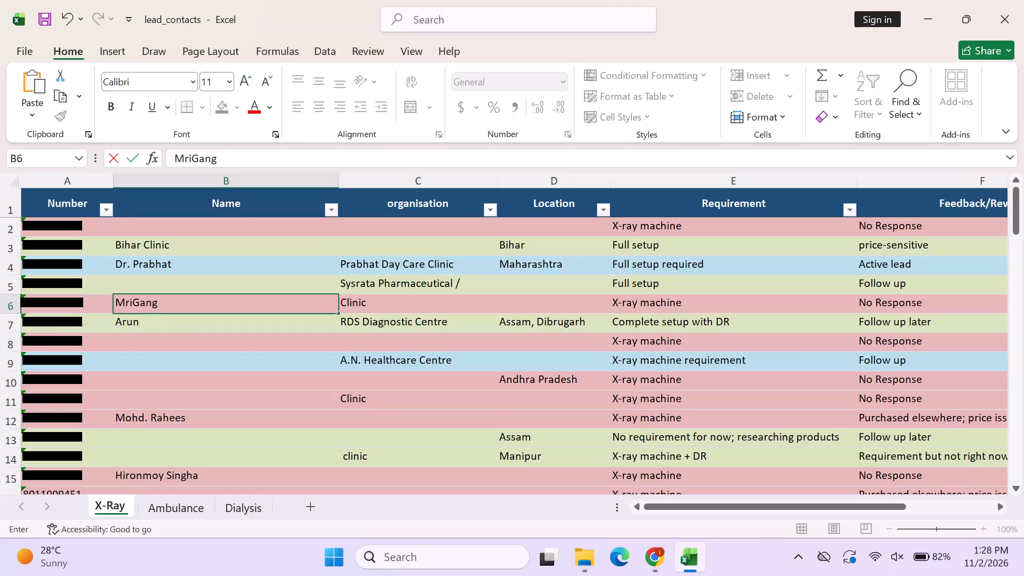
Finish entering the clinic contact's name in cell B6, ending with the surname initial G.
type("ka")
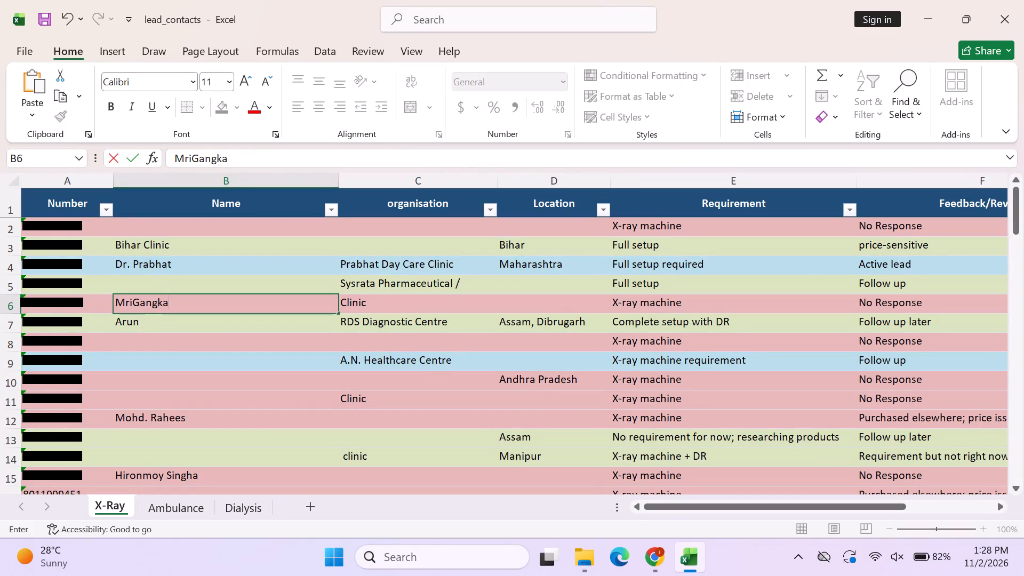
key("space")
key("g")
left_click(165, 369)
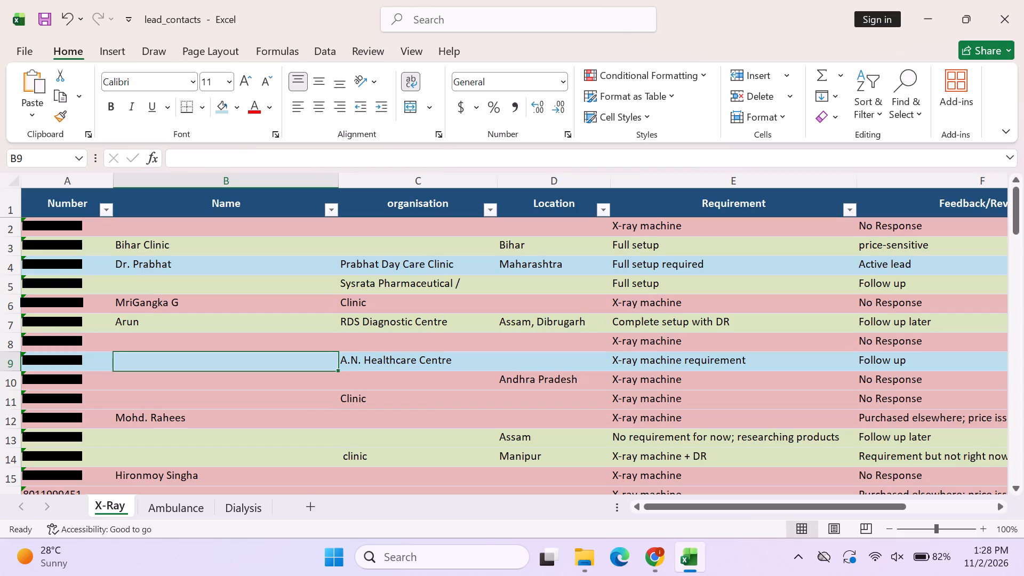
Copy the phone number from row 7 of the X-Ray sheet into the new CRM lead's Phone field.
left_click(49, 326)
left_click(48, 326)
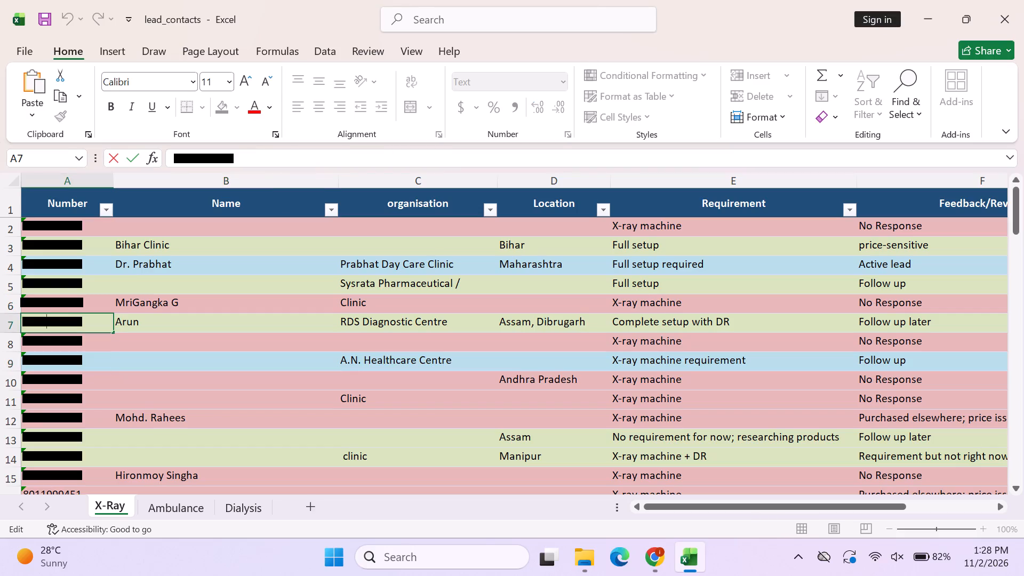
left_click_drag(22, 322, 83, 323)
key("ctrl+c")
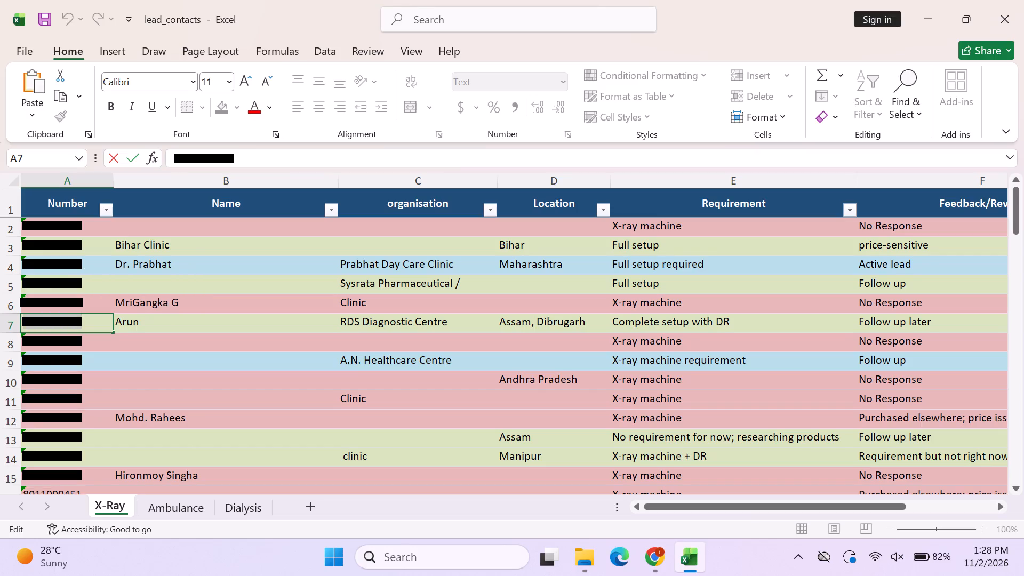
left_click(654, 559)
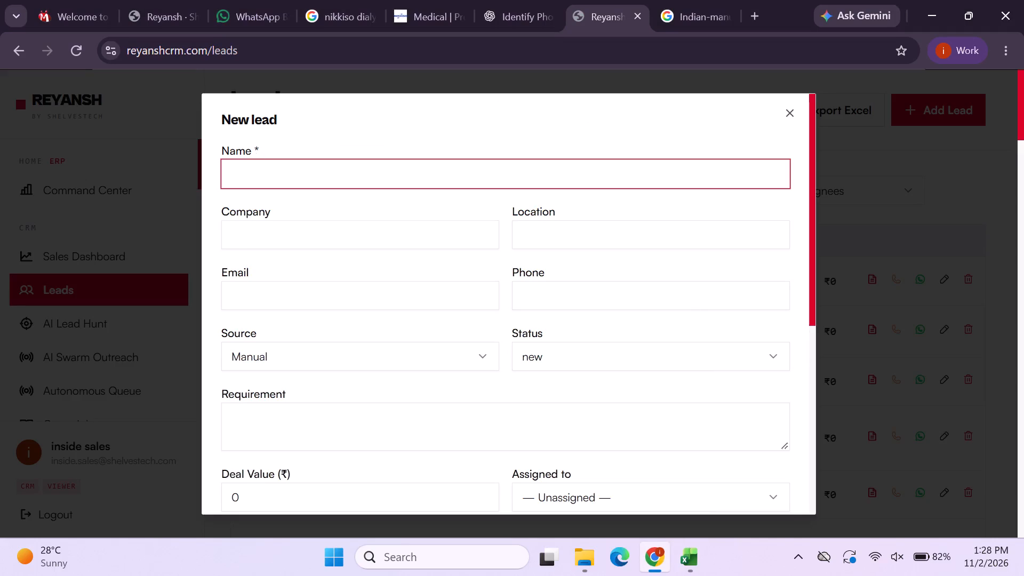
left_click(266, 170)
key("ctrl+v")
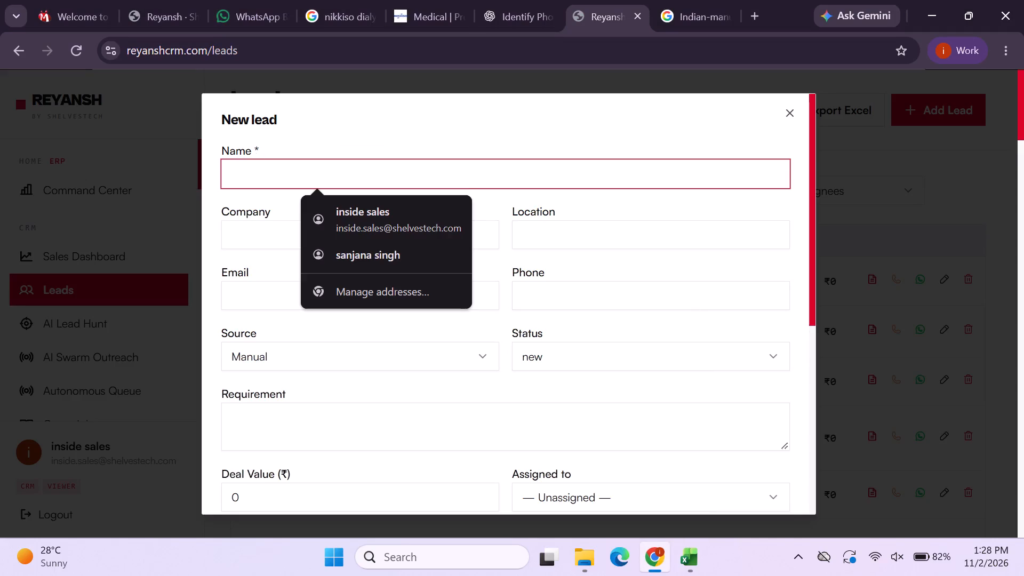
left_click_drag(230, 177, 353, 175)
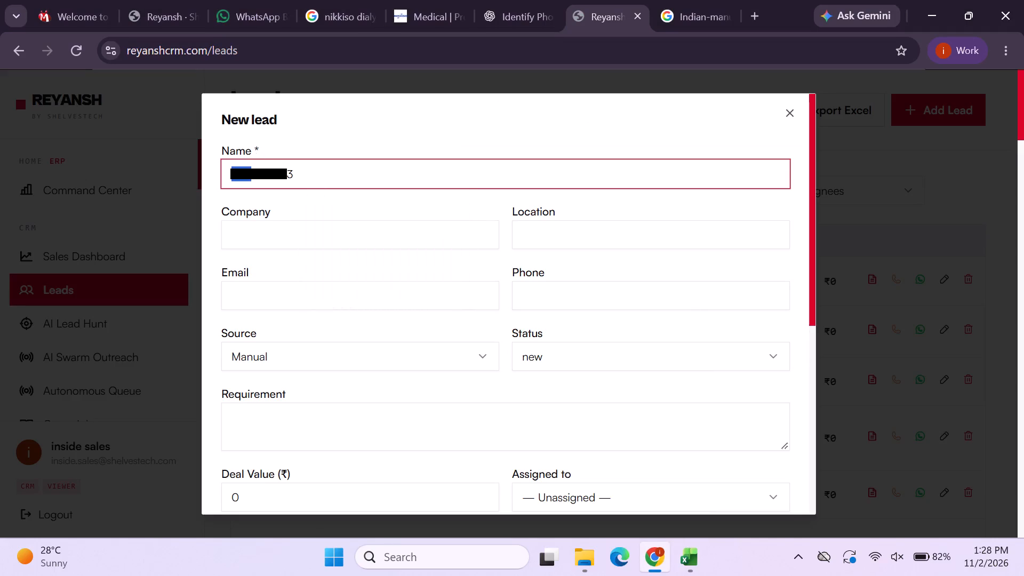
key("ctrl+x")
left_click(551, 290)
key("ctrl+v")
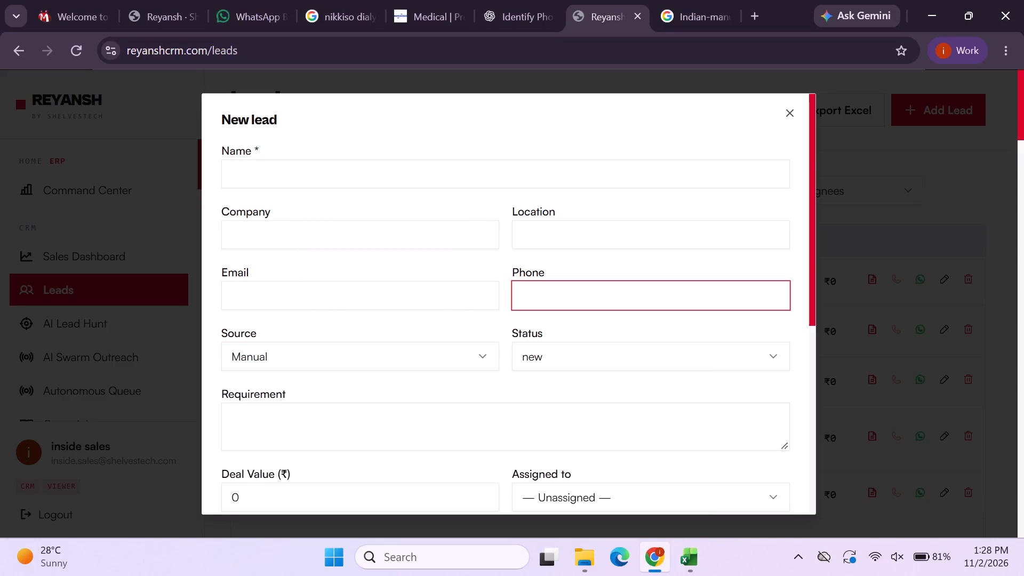
Copy the row 7 location "Assam, Dibrugarh" from the Excel sheet into the new CRM lead's Location field.
left_click(648, 552)
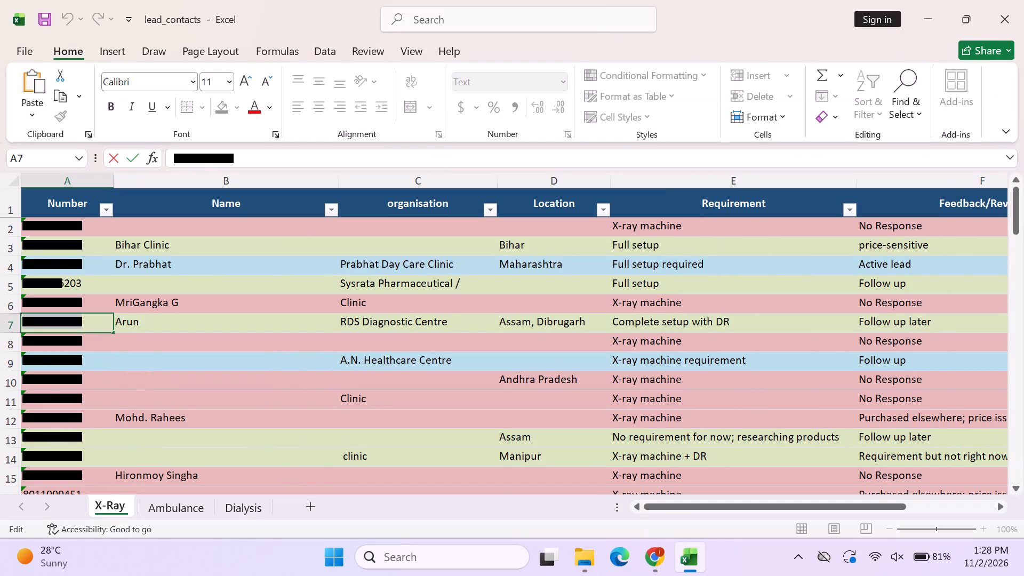
double_click(513, 319)
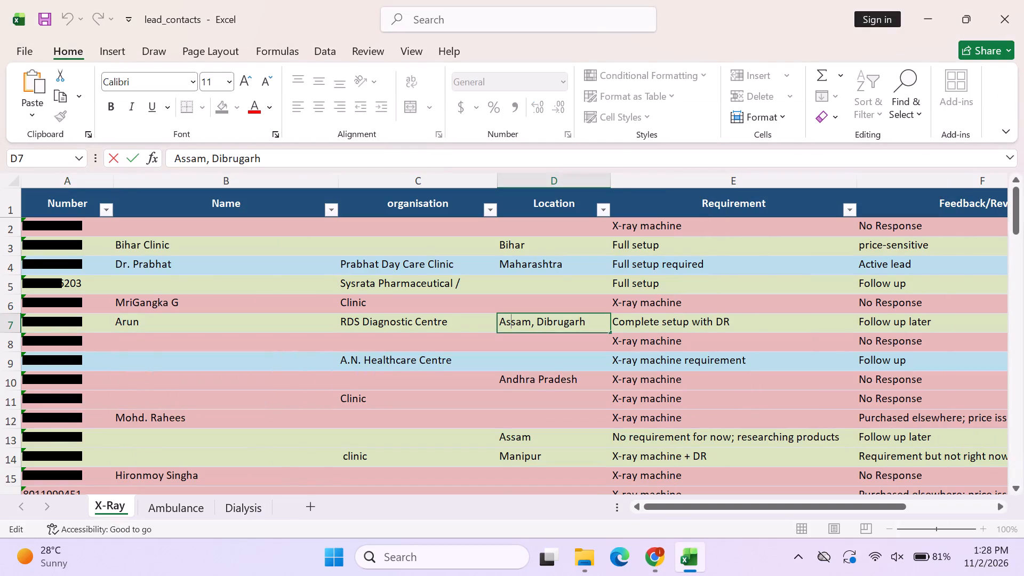
left_click_drag(500, 318, 591, 317)
key("ctrl+c")
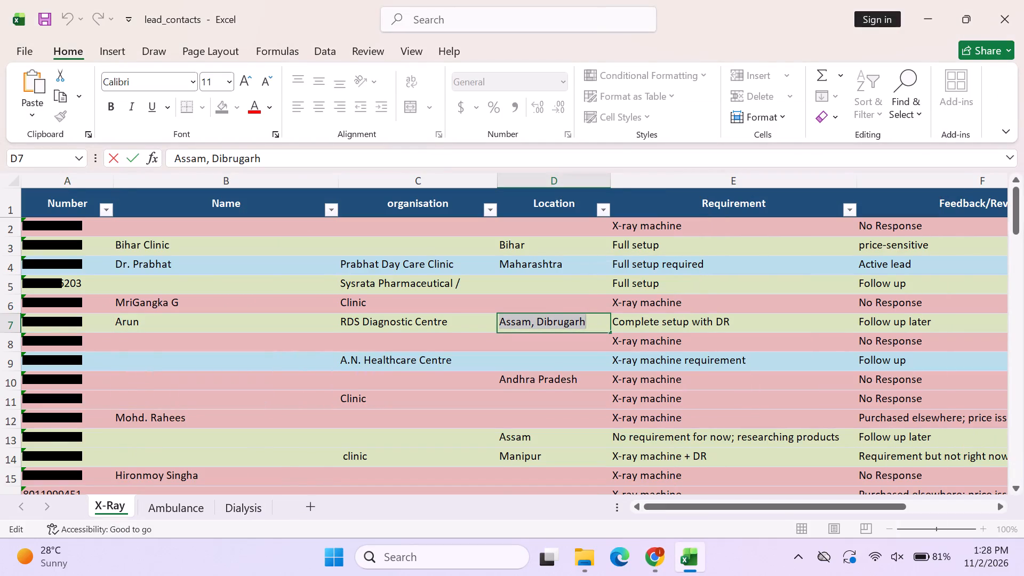
left_click(653, 556)
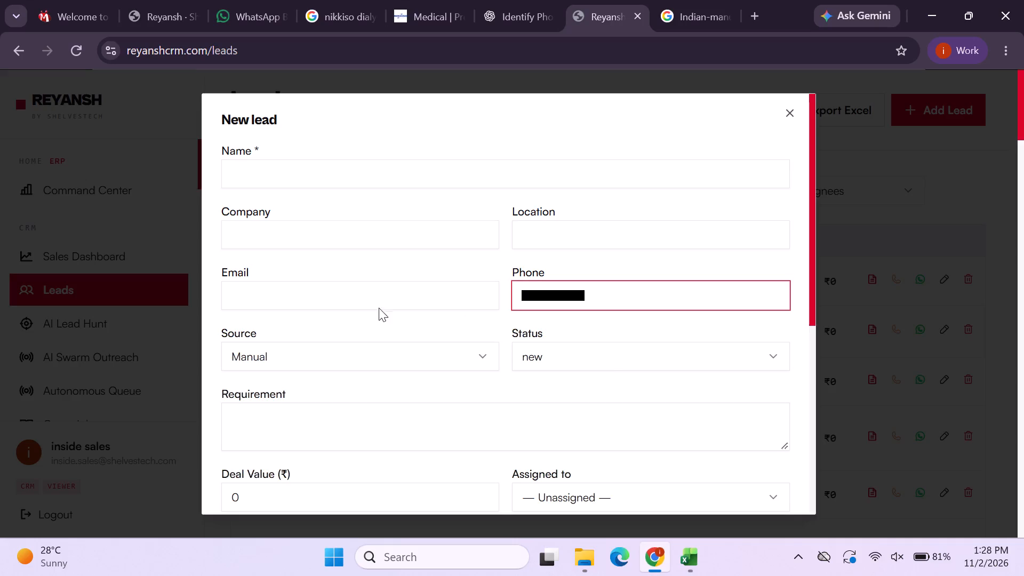
left_click(238, 230)
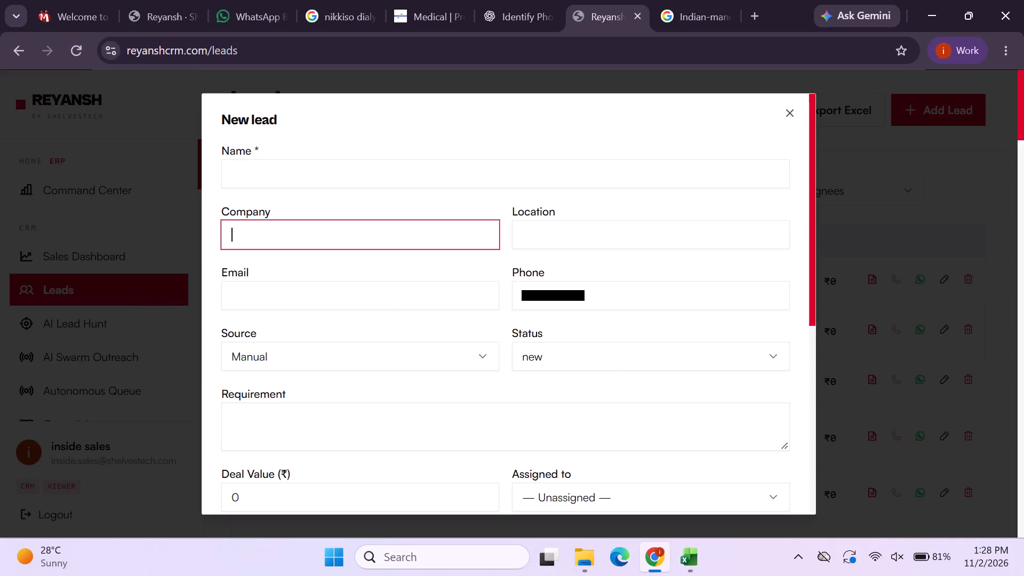
left_click(529, 239)
key("ctrl+v")
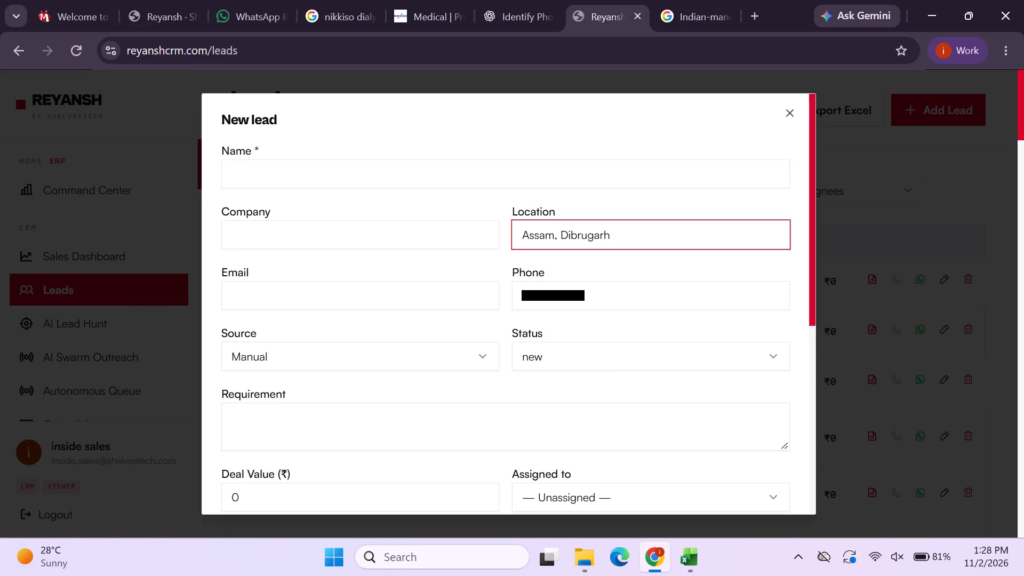
Copy the row 7 organisation "RDS Diagnostic Centre" from Excel into the new CRM lead's Company field.
left_click(248, 221)
left_click(656, 555)
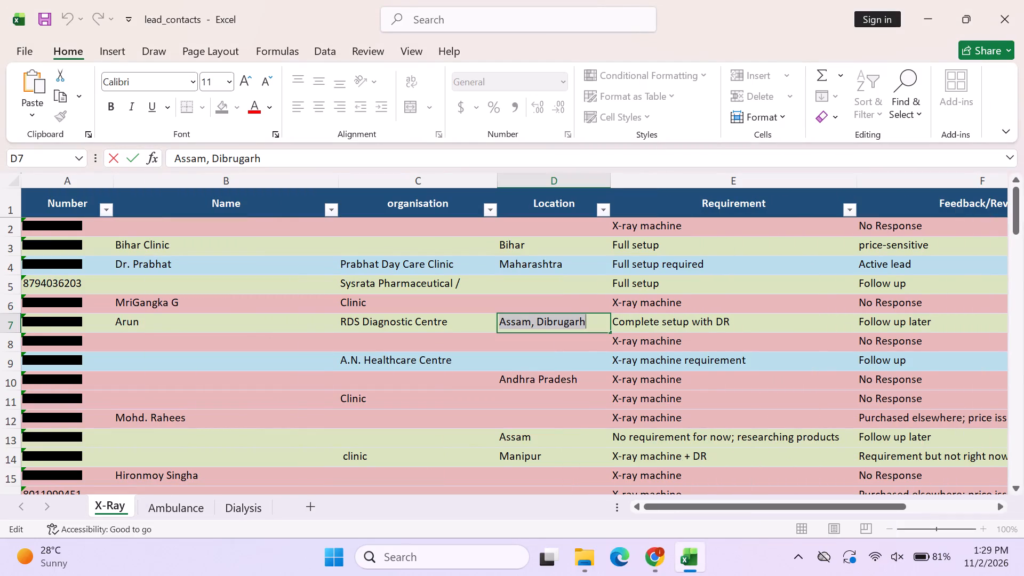
left_click(356, 323)
double_click(356, 323)
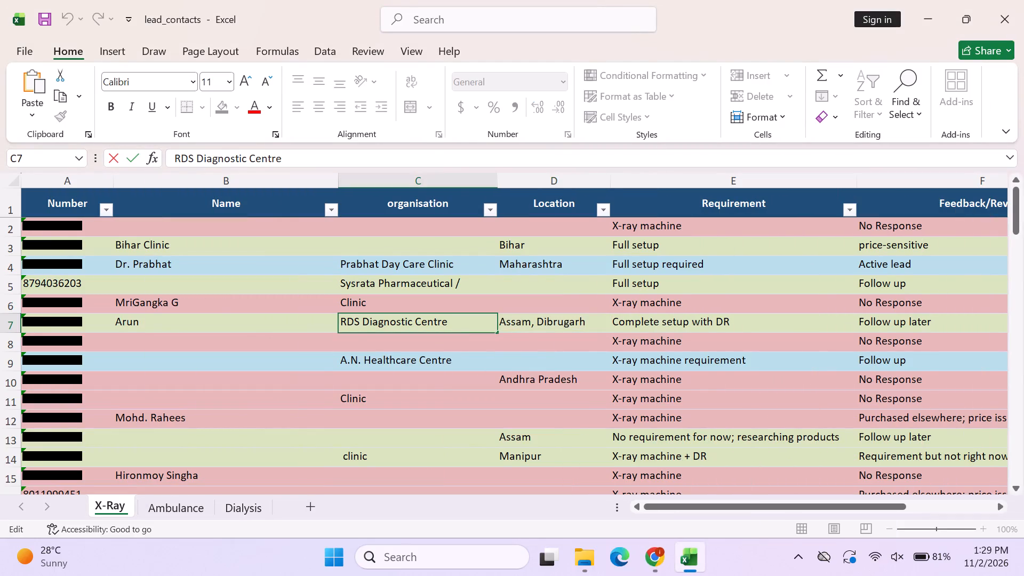
left_click_drag(342, 319, 446, 320)
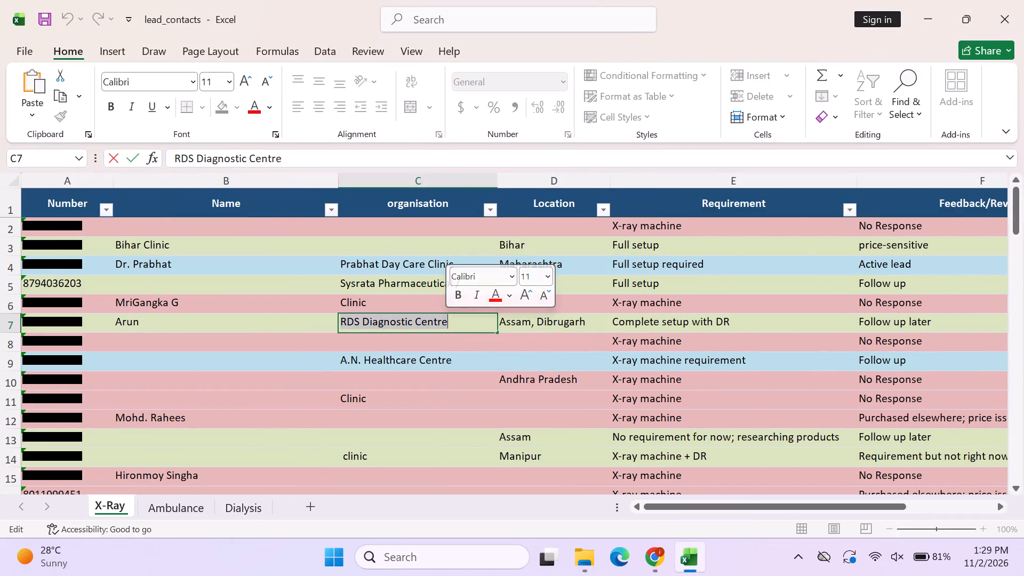
key("ctrl+c")
left_click(654, 561)
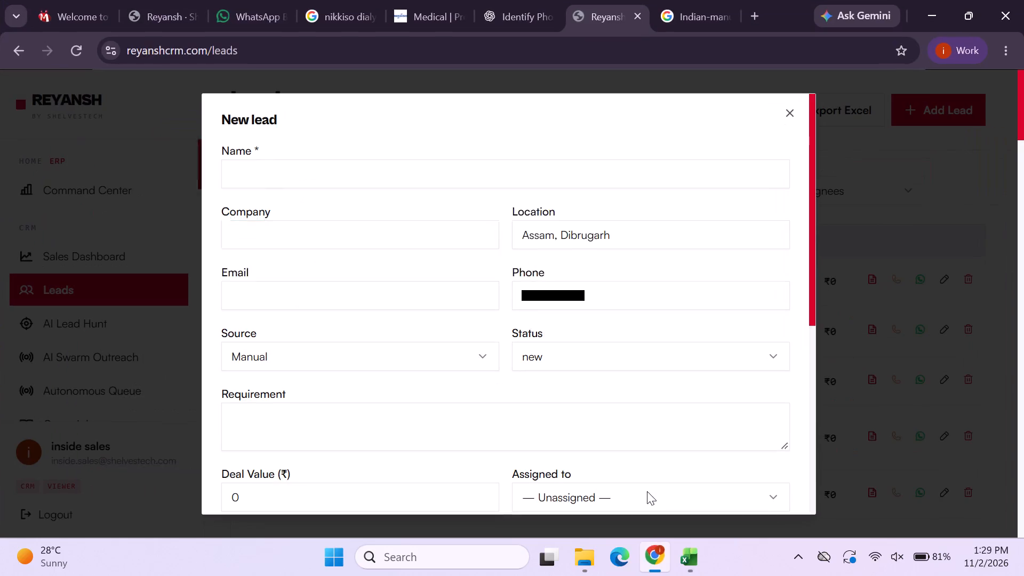
left_click(236, 234)
key("ctrl+v")
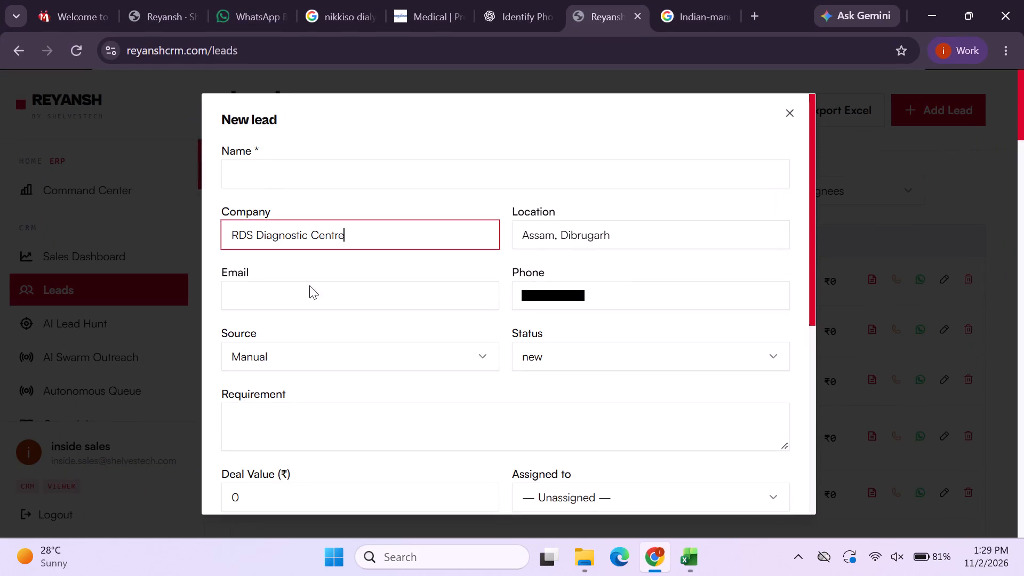
Check row 7 in Excel and enter its contact's first name as the new CRM lead's name.
left_click(657, 551)
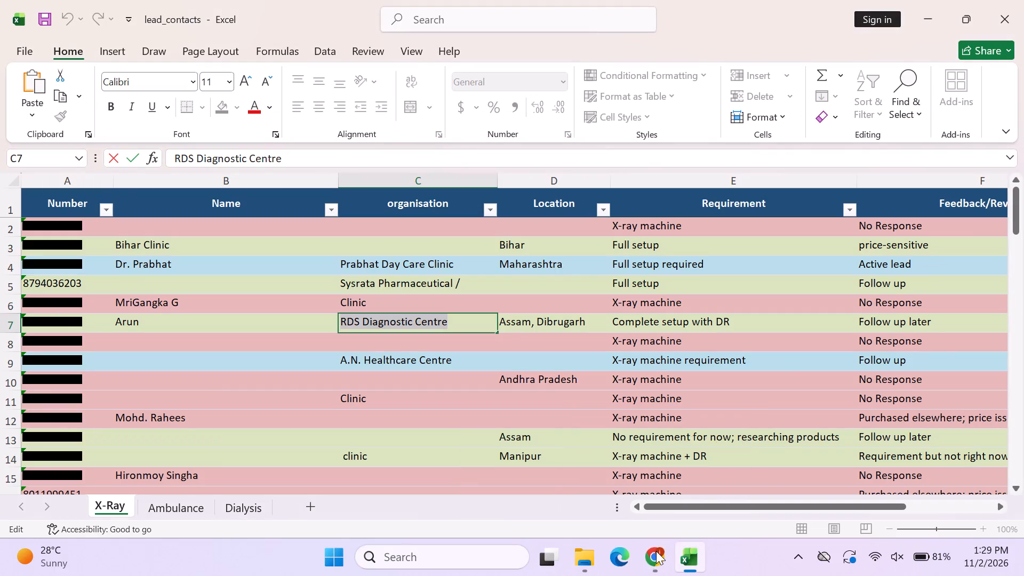
left_click(656, 551)
left_click(330, 167)
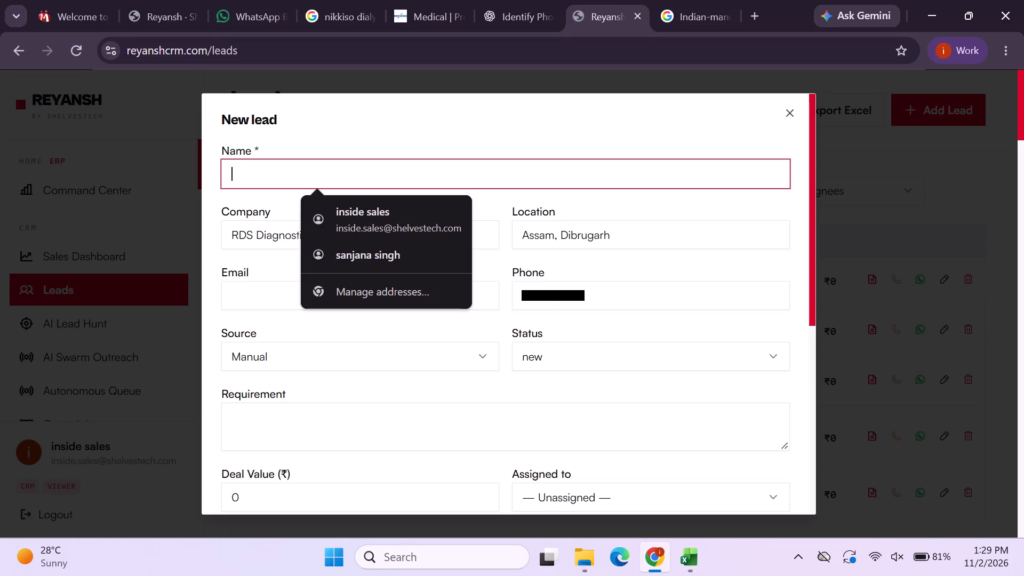
key("a")
type("run")
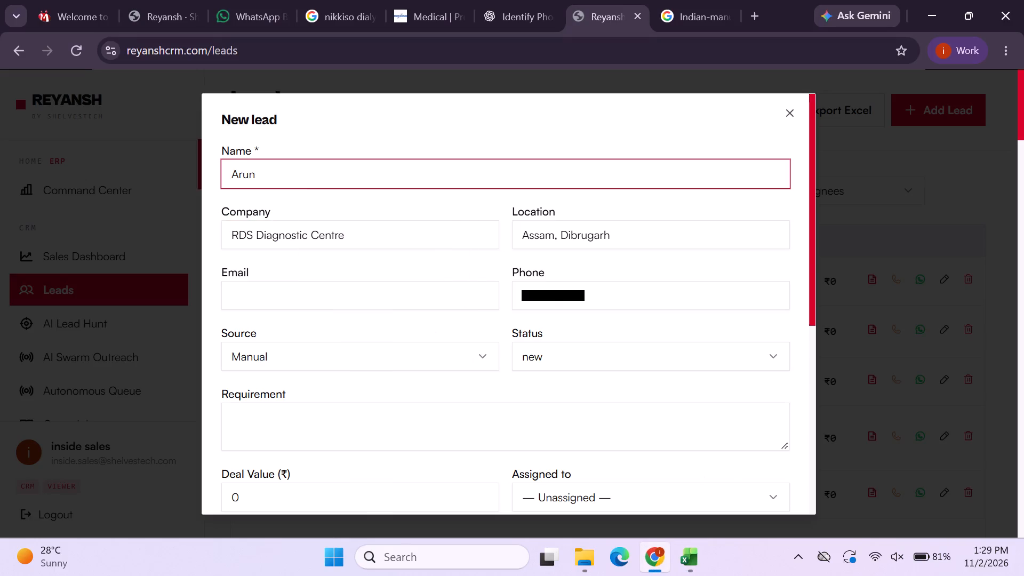
Set the new lead's status to warm.
left_click(703, 432)
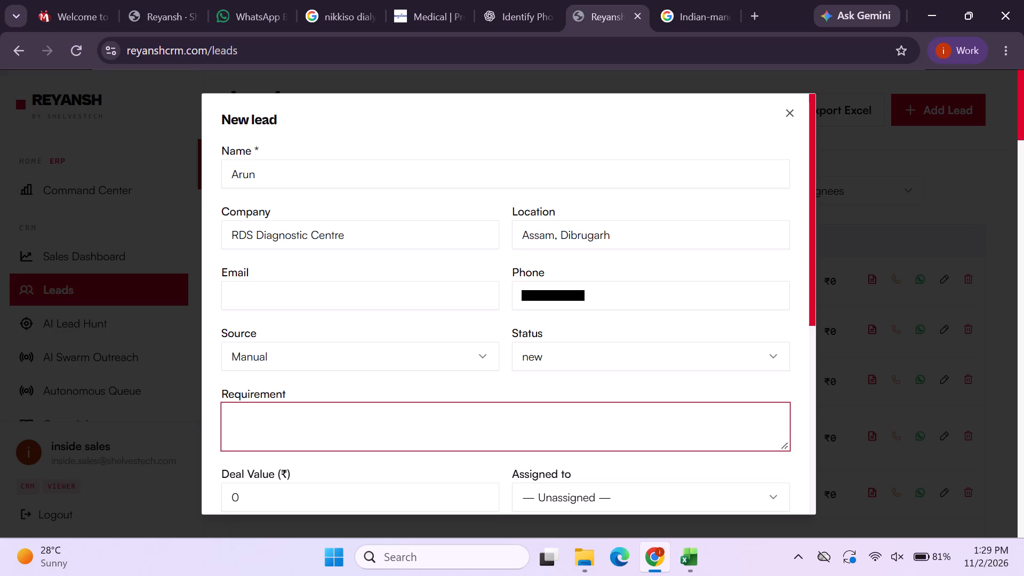
left_click(755, 357)
left_click(543, 225)
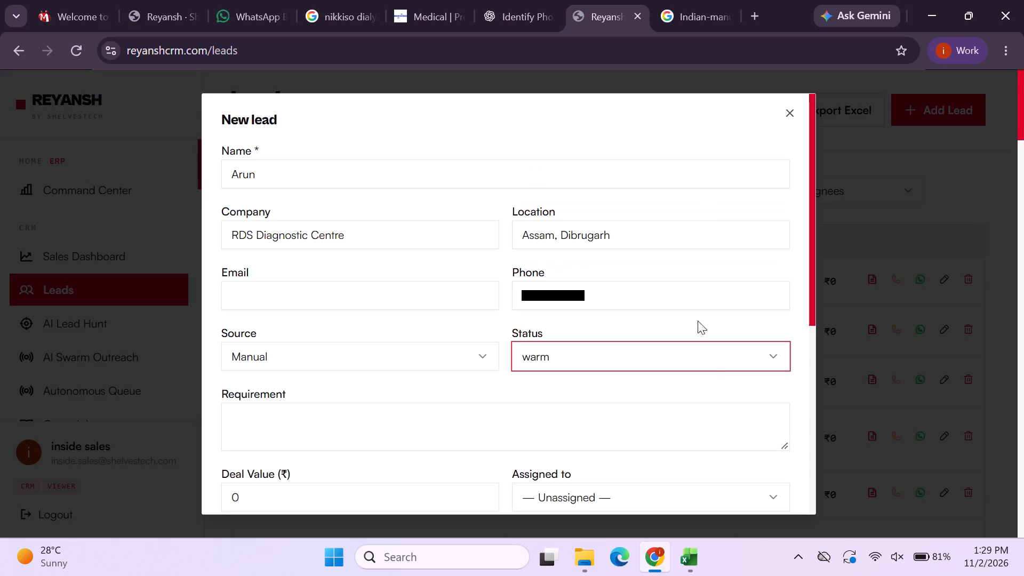
Enter "Requirement of X-ray System" as the new lead's requirement.
scroll(733, 447, "down", 10)
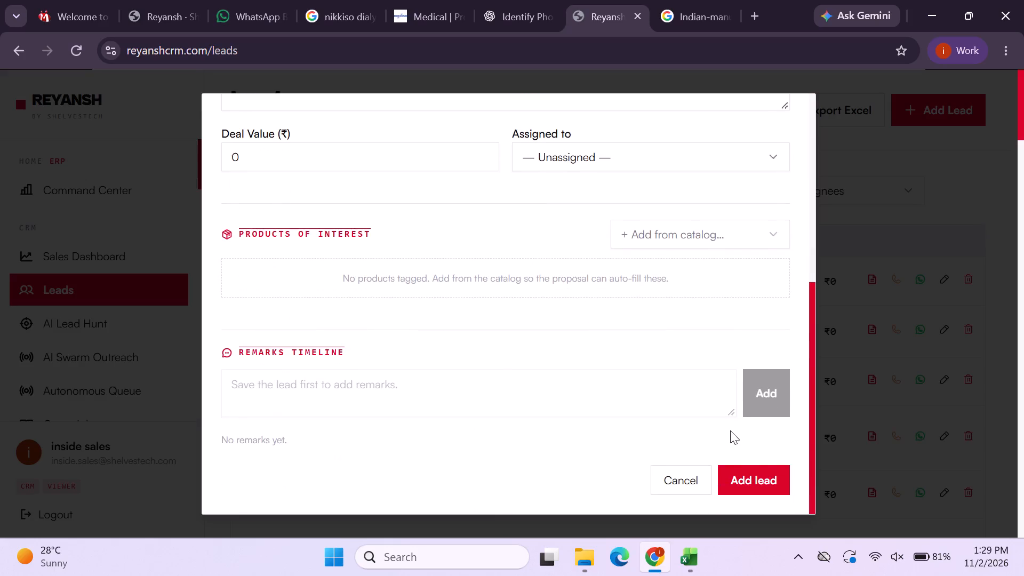
scroll(730, 430, "up", 3)
left_click(261, 326)
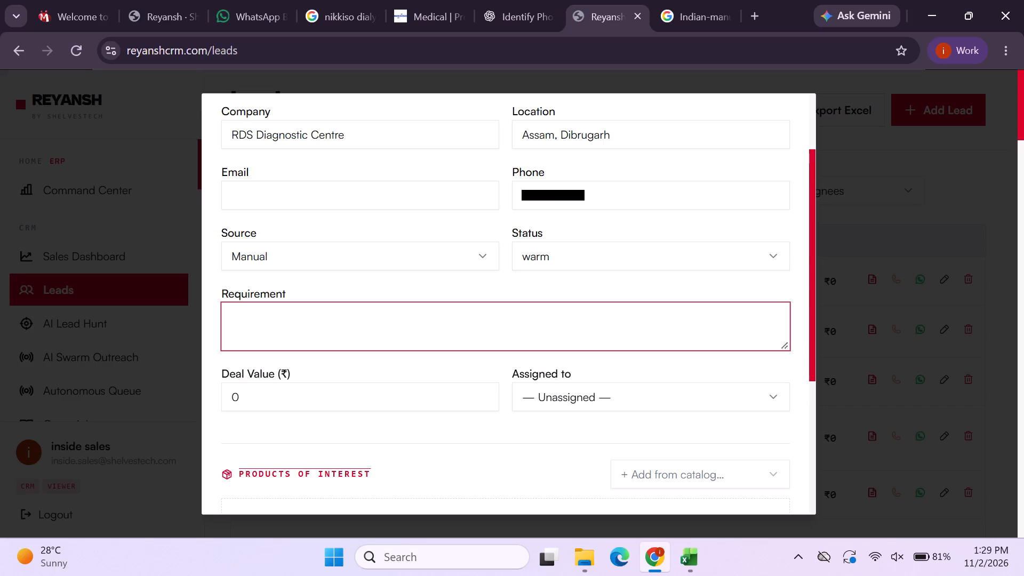
key("r")
type("equirement of")
key("space")
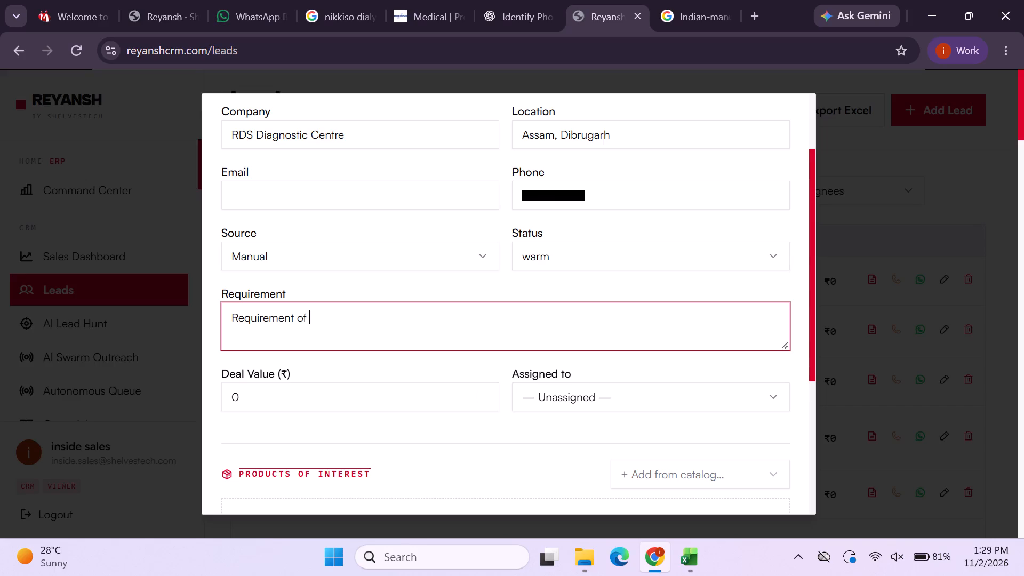
type("X-")
key("r")
type("ay")
key("space")
key("s")
type("stem")
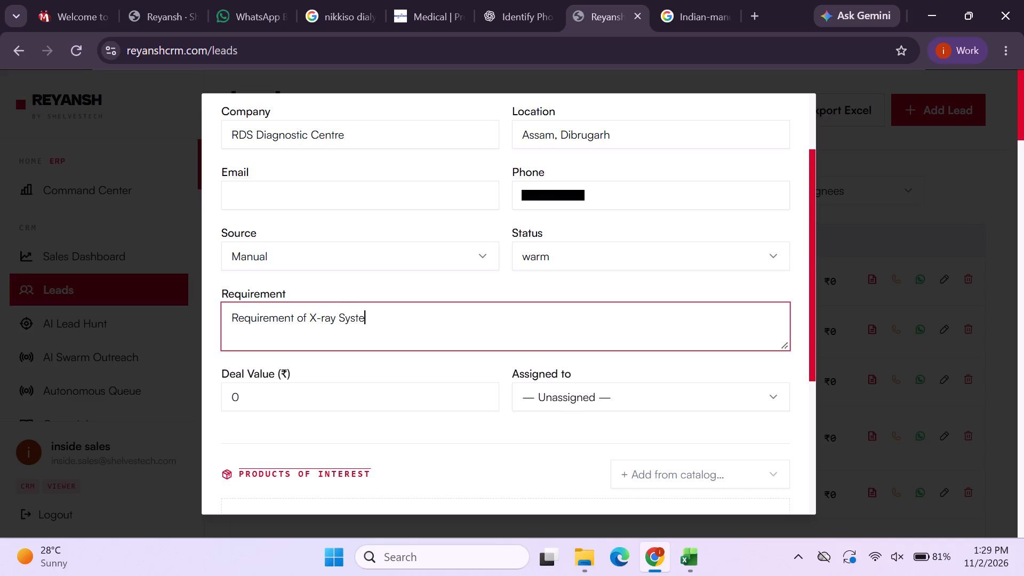
Review the new lead's details and append "(follow up)" to its requirement text.
scroll(325, 345, "up", 1)
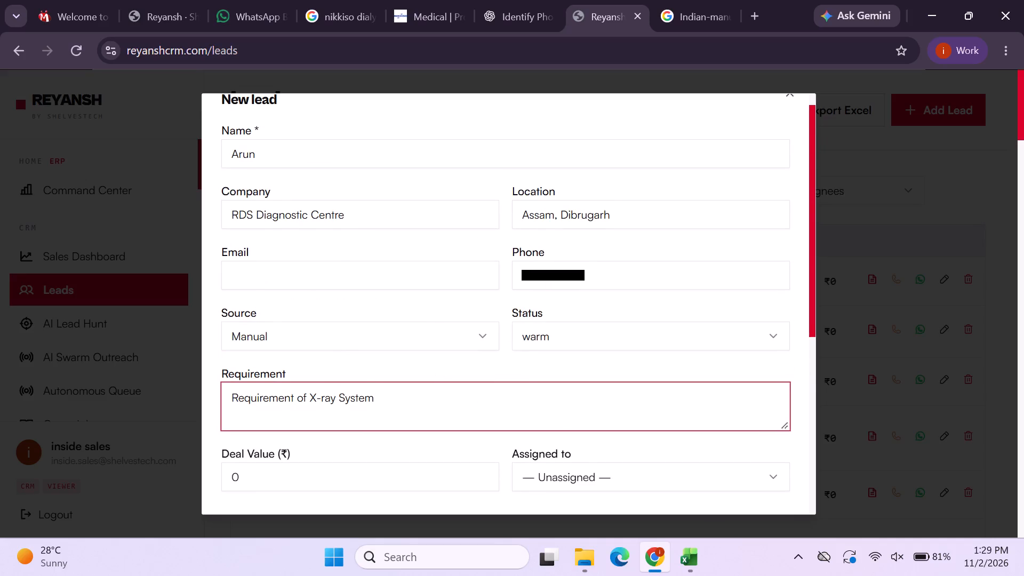
scroll(439, 395, "down", 4)
scroll(575, 422, "down", 4)
scroll(586, 425, "up", 2)
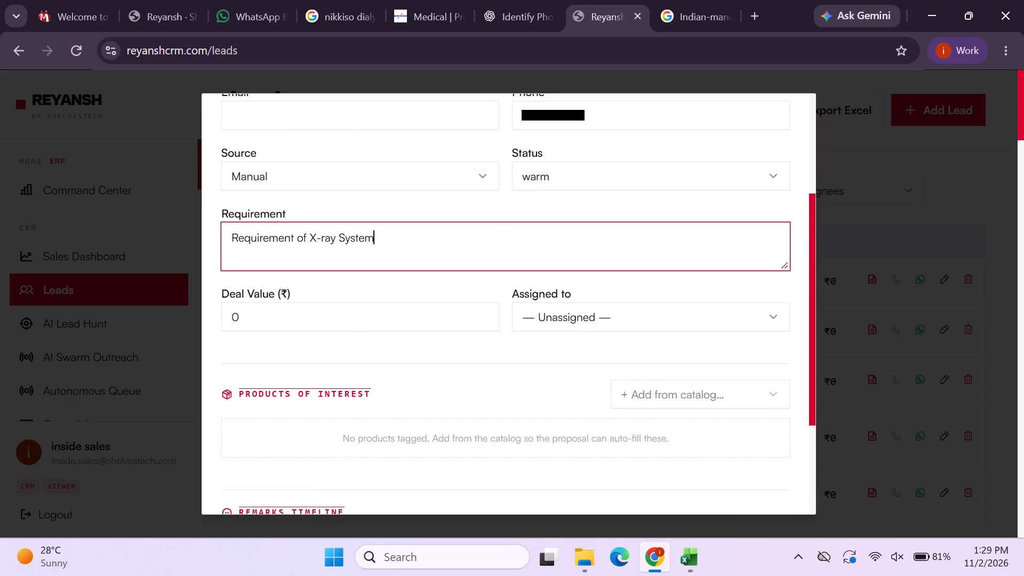
left_click(427, 245)
key("space")
key("shift+parenleft")
key("BackSpace")
key("shift+parenleft")
type("fo")
type("ll")
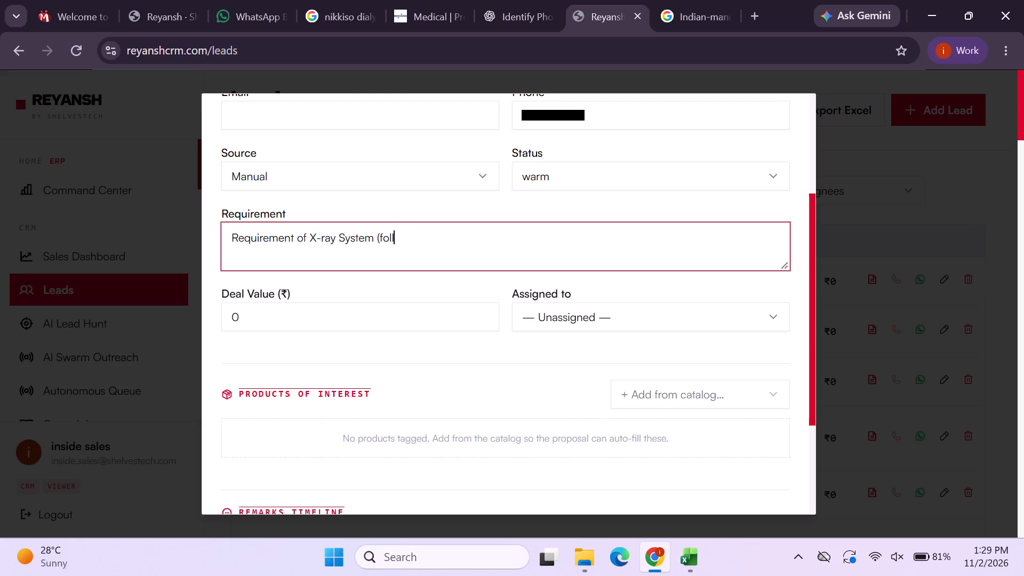
key("o")
type("w up")
key("shift+parenright")
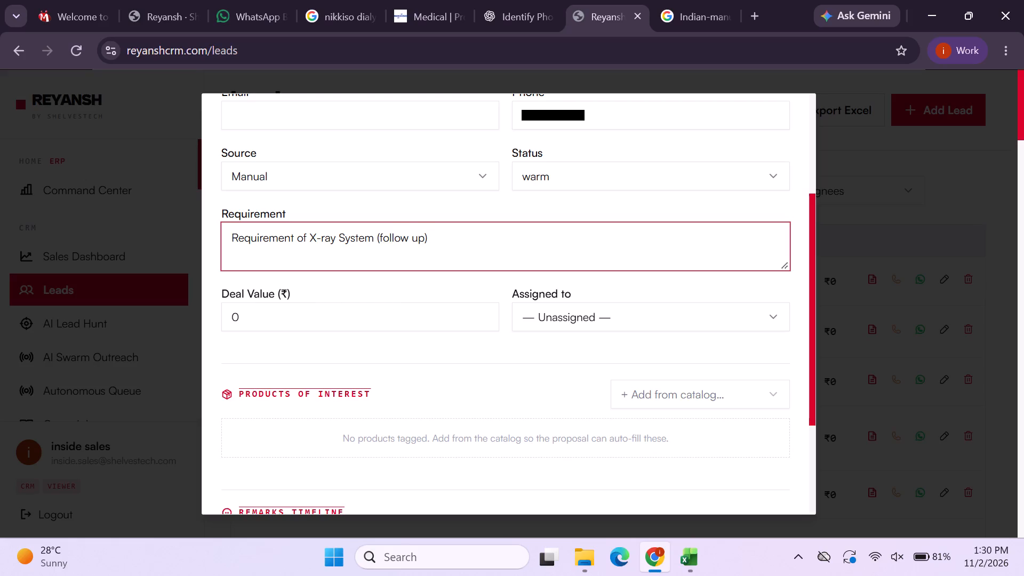
Insert "intrested client" before "(follow up)" in the new lead's requirement text.
left_click(377, 234)
type("intrested")
key("space")
type("client")
key("space")
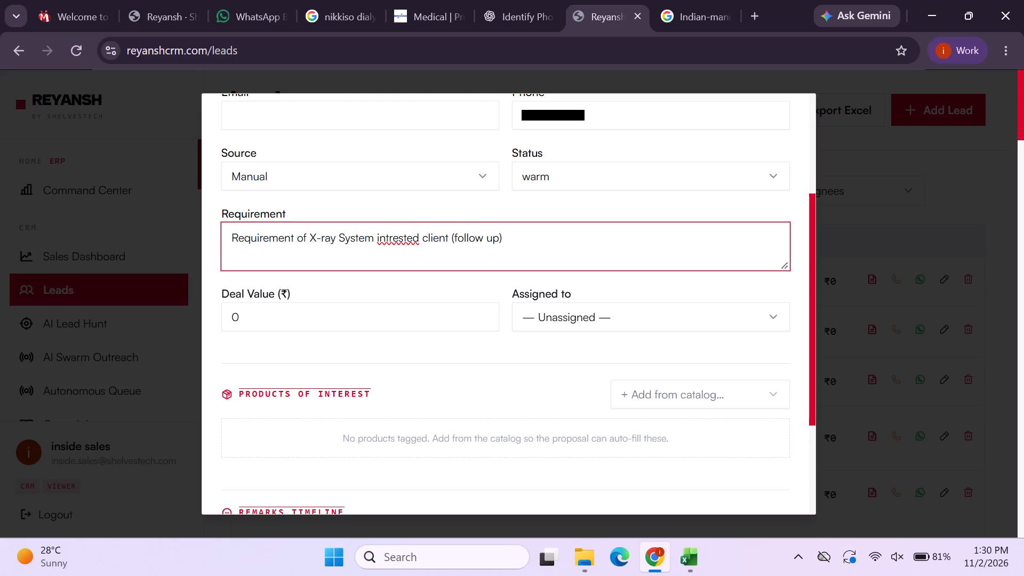
Save the completed RDS Diagnostic Centre entry as a new lead.
scroll(678, 251, "down", 8)
scroll(693, 397, "up", 3)
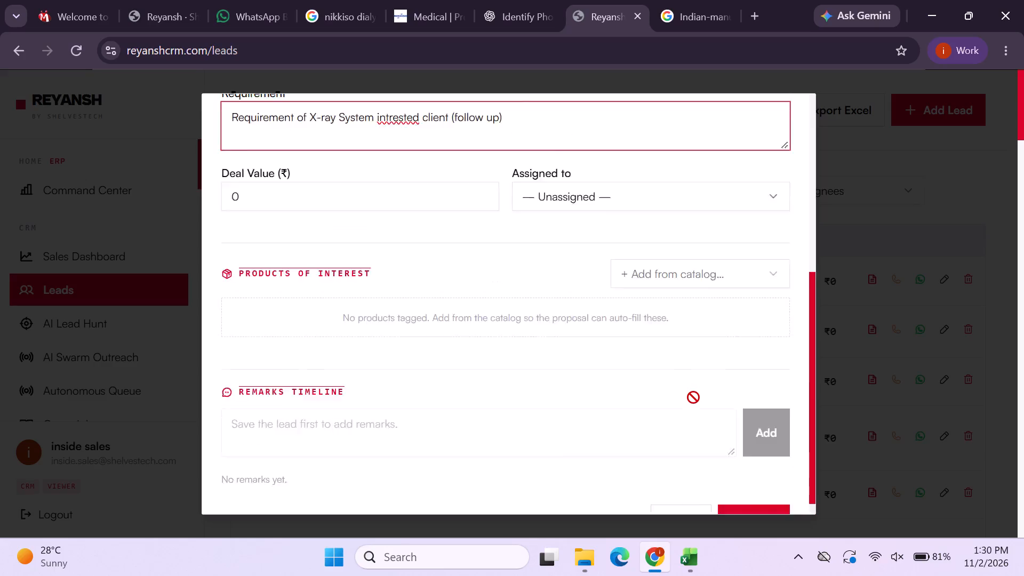
scroll(693, 397, "up", 6)
scroll(717, 380, "down", 10)
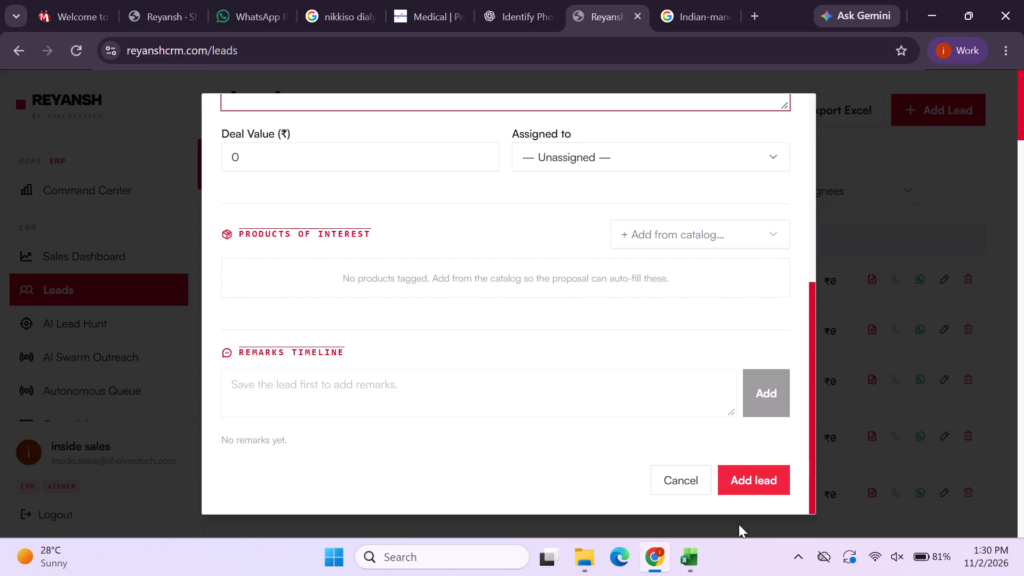
left_click(746, 478)
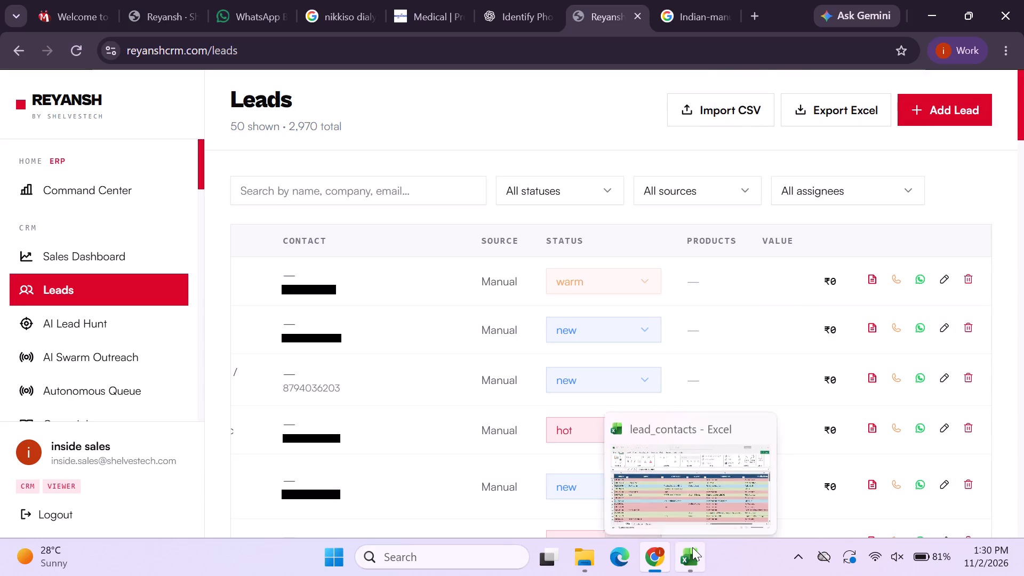
Switch to the lead_contacts workbook in Excel and enter the contact's first name and initial in row 8's Name cell.
left_click(700, 515)
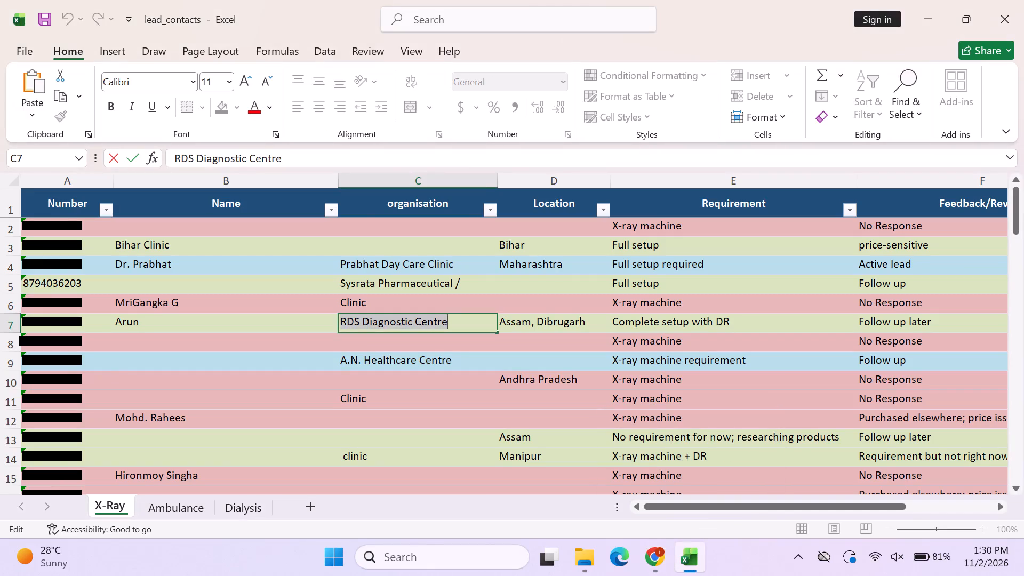
left_click(138, 386)
left_click(6, 340)
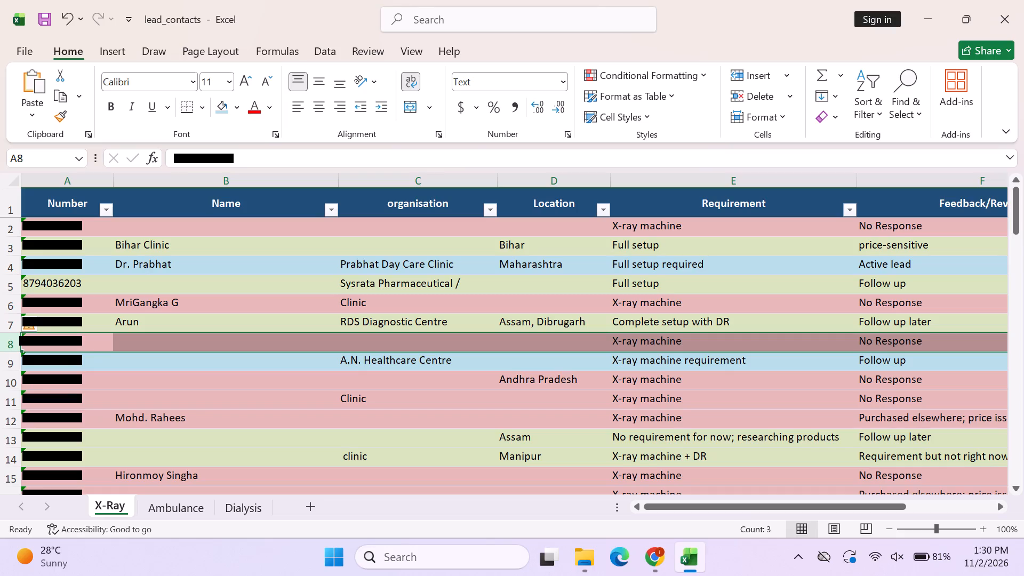
left_click(168, 341)
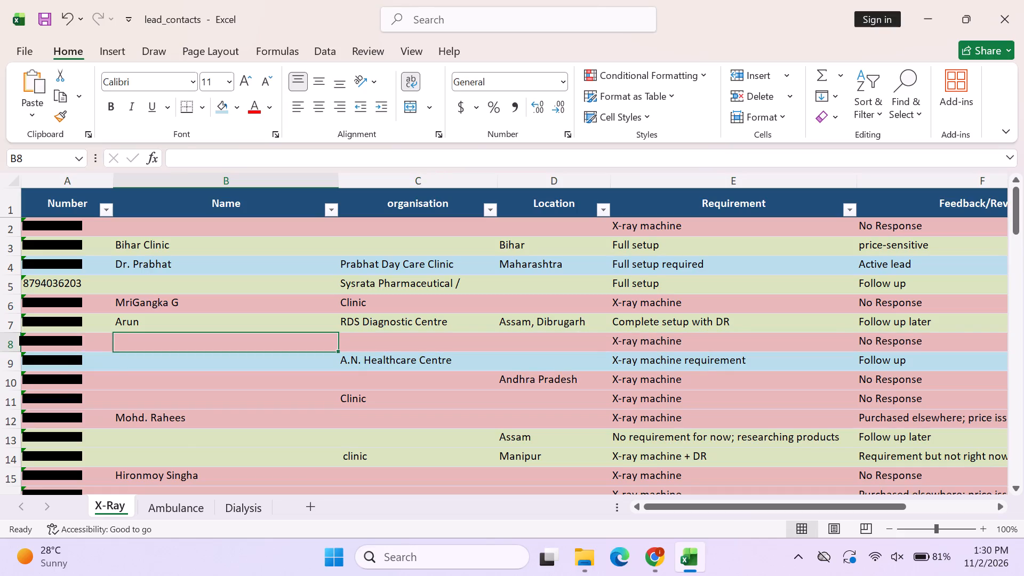
key("g")
type("autam")
key("space")
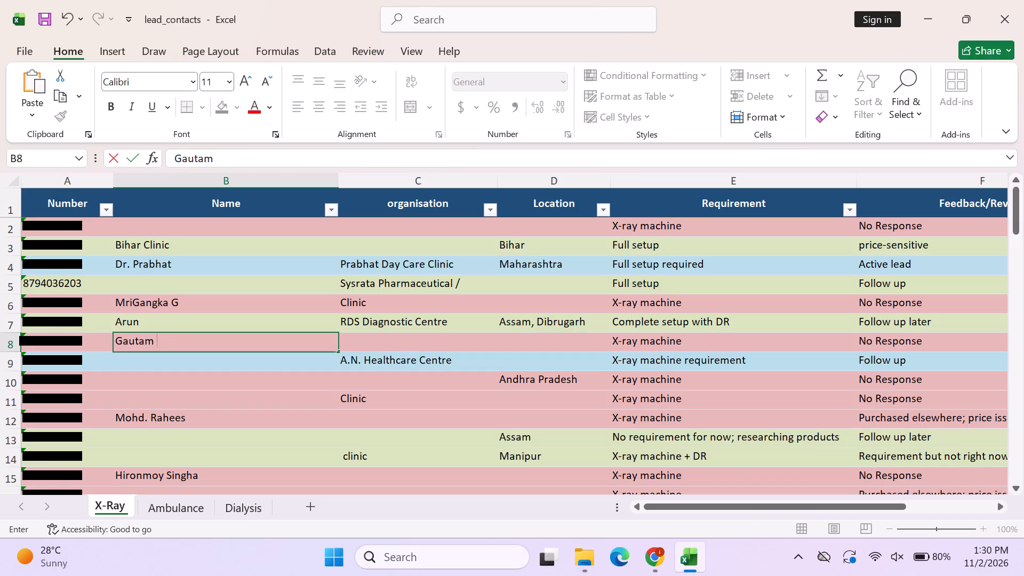
left_click(255, 399)
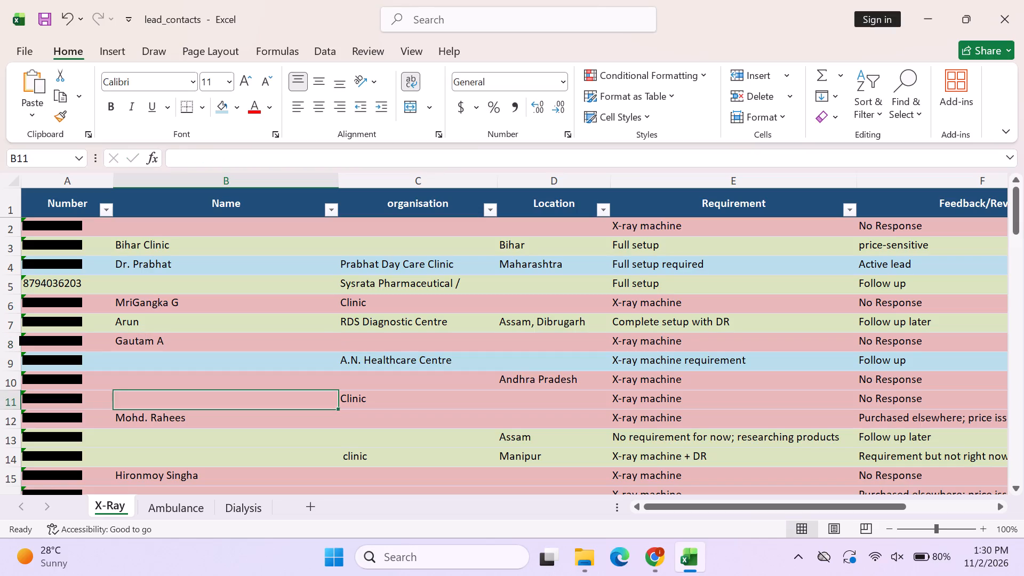
Copy the contact name text from row 8's Name cell and leave the cell.
double_click(132, 345)
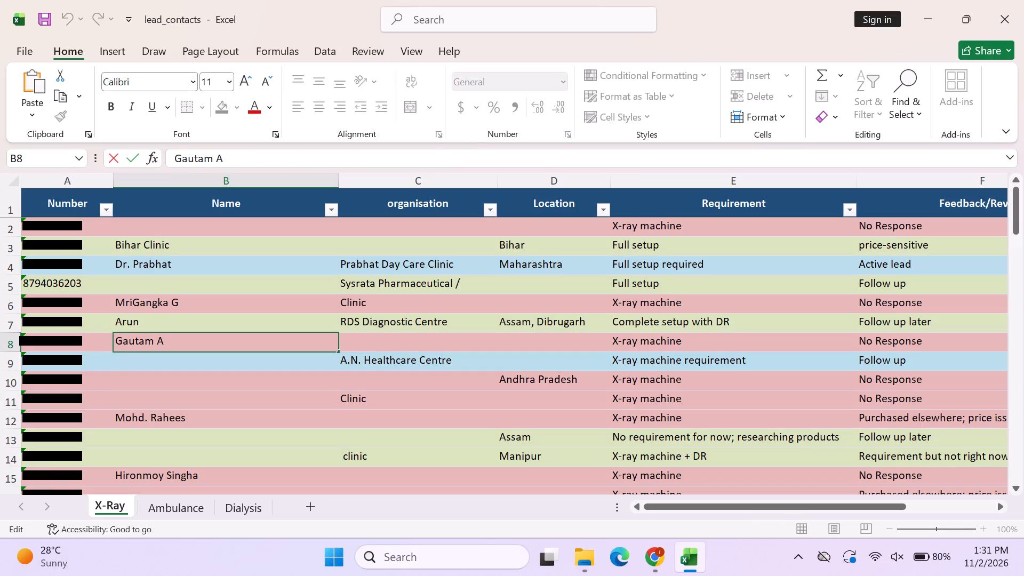
left_click(113, 339)
double_click(119, 341)
left_click(219, 363)
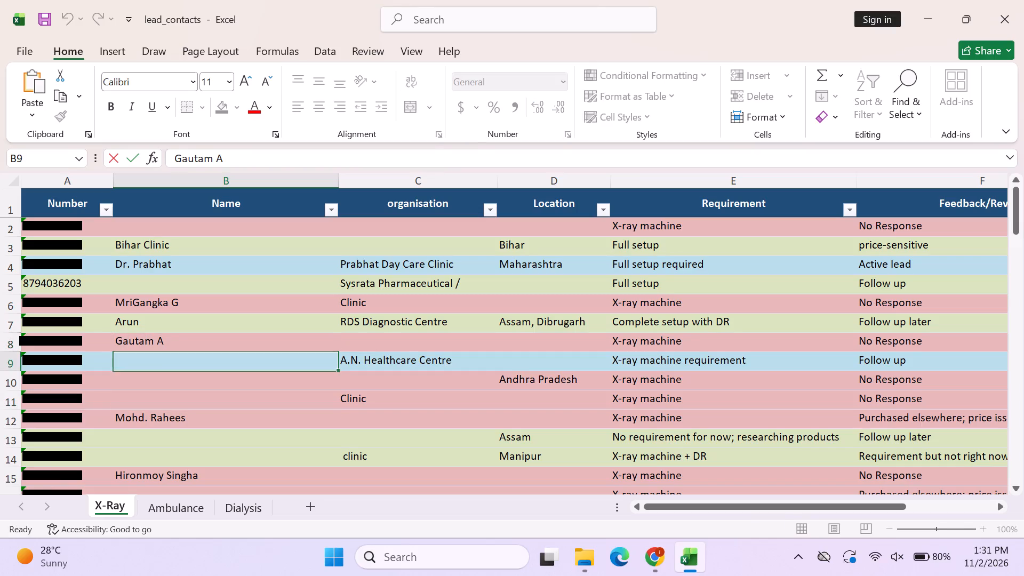
left_click(120, 339)
double_click(116, 343)
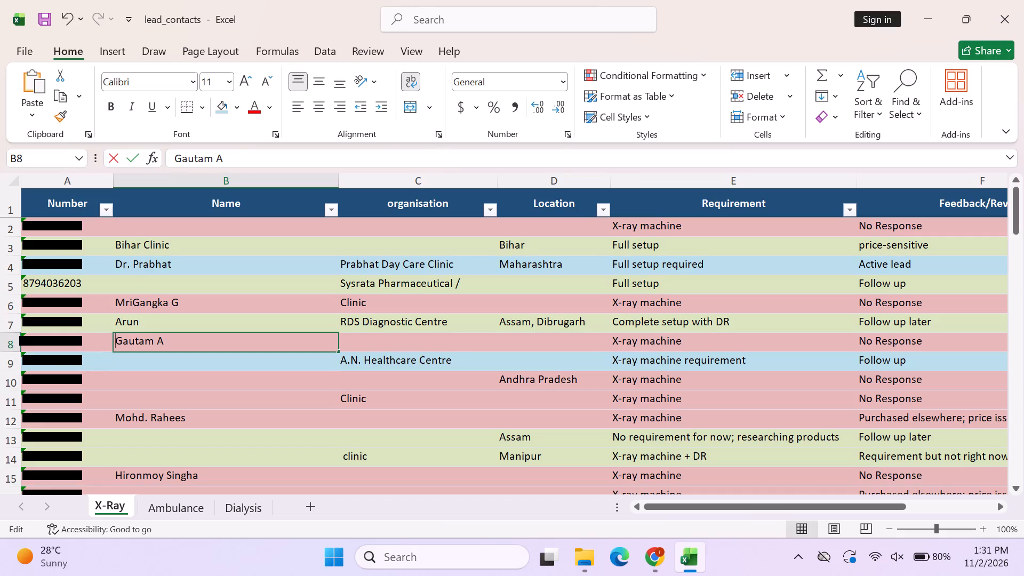
left_click_drag(116, 342, 170, 340)
key("ctrl+c")
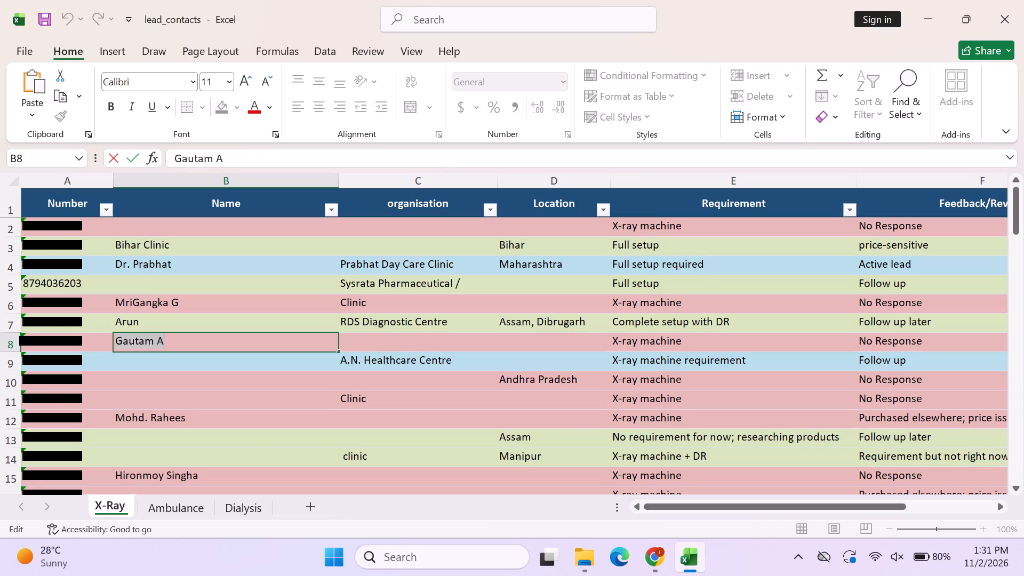
left_click(520, 341)
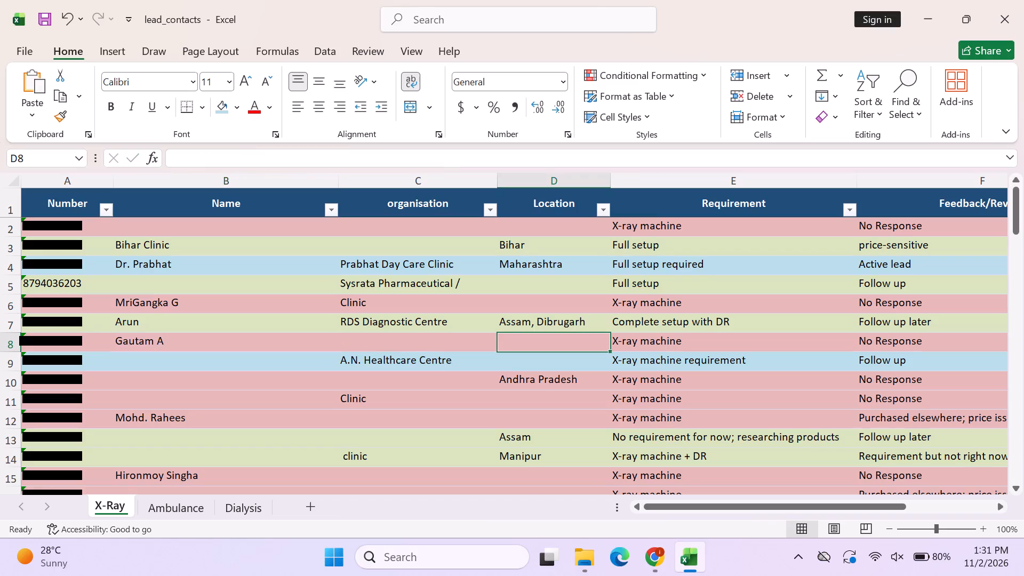
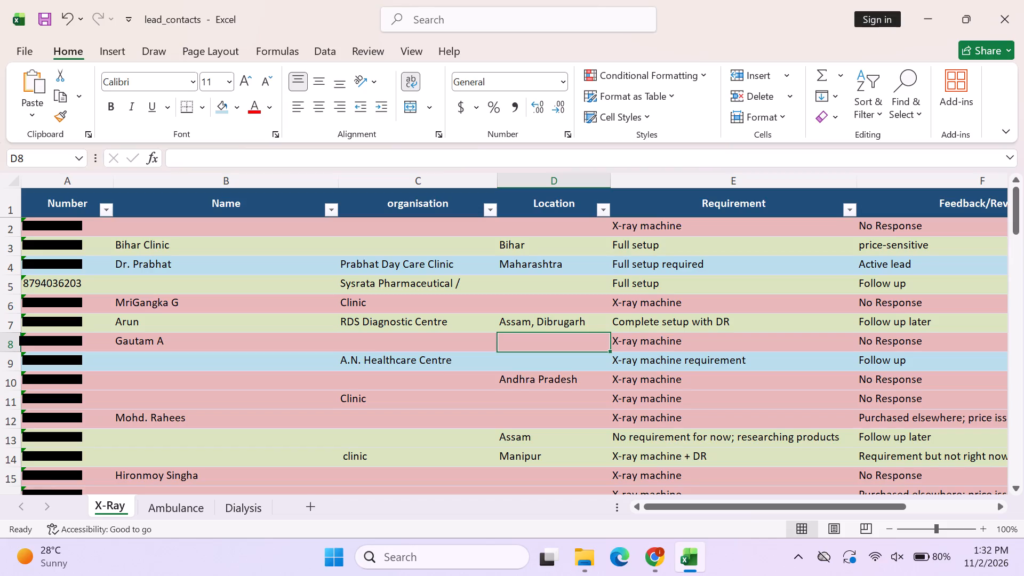
Copy the phone number from row 8's Number cell in the X-Ray sheet.
scroll(479, 408, "down", 1)
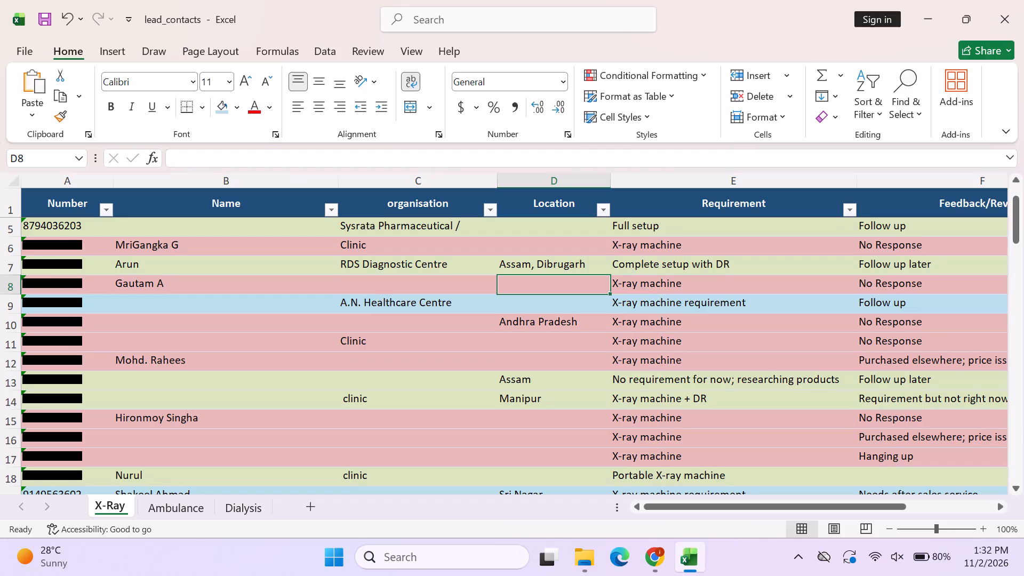
left_click(656, 563)
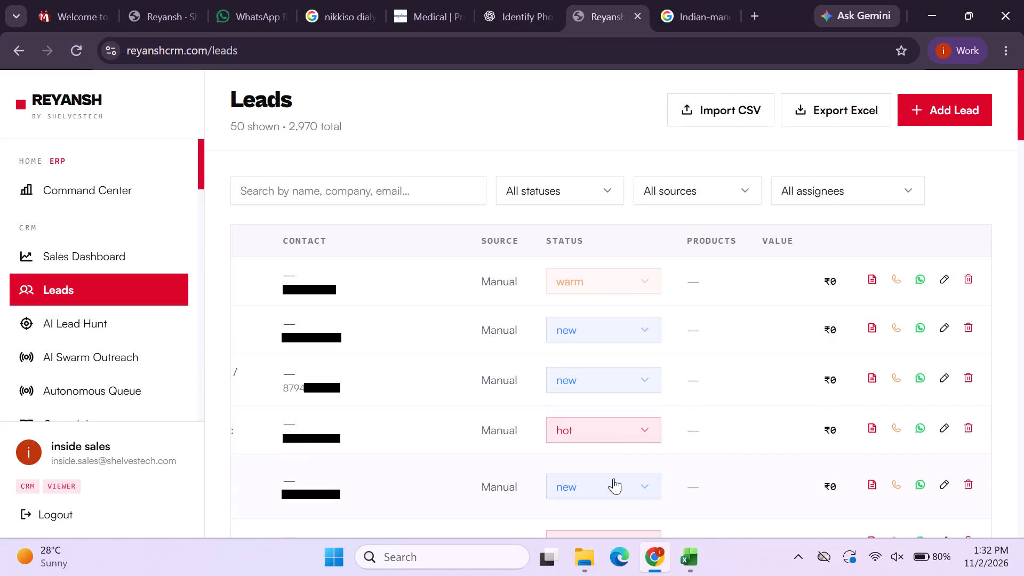
left_click(683, 503)
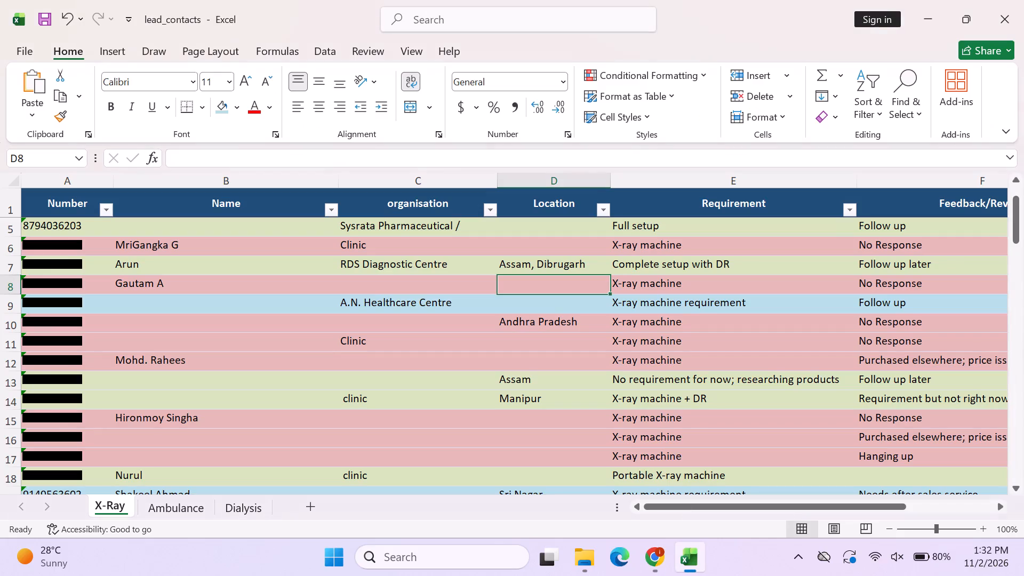
left_click(36, 281)
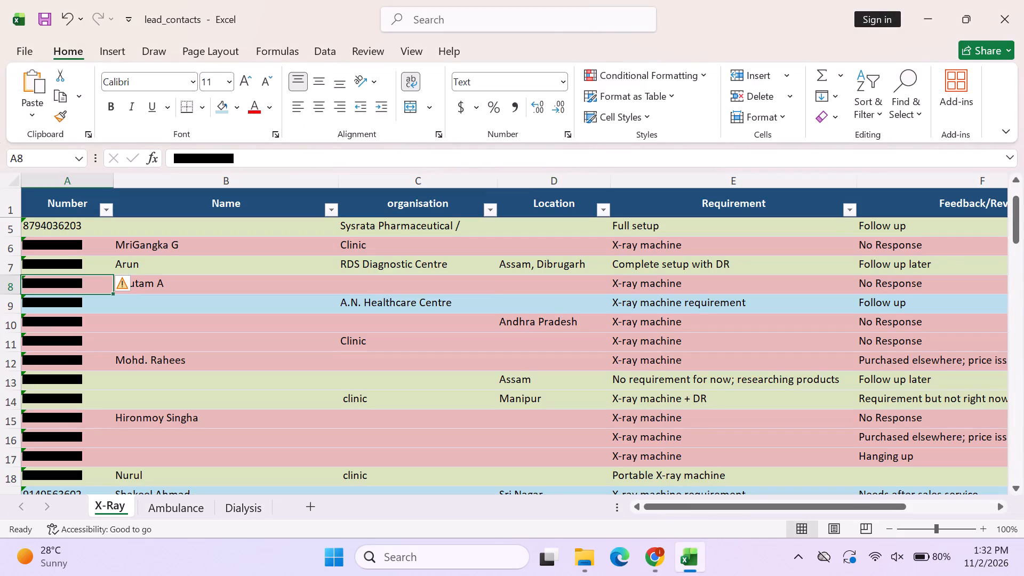
double_click(26, 285)
left_click_drag(23, 283, 24, 283)
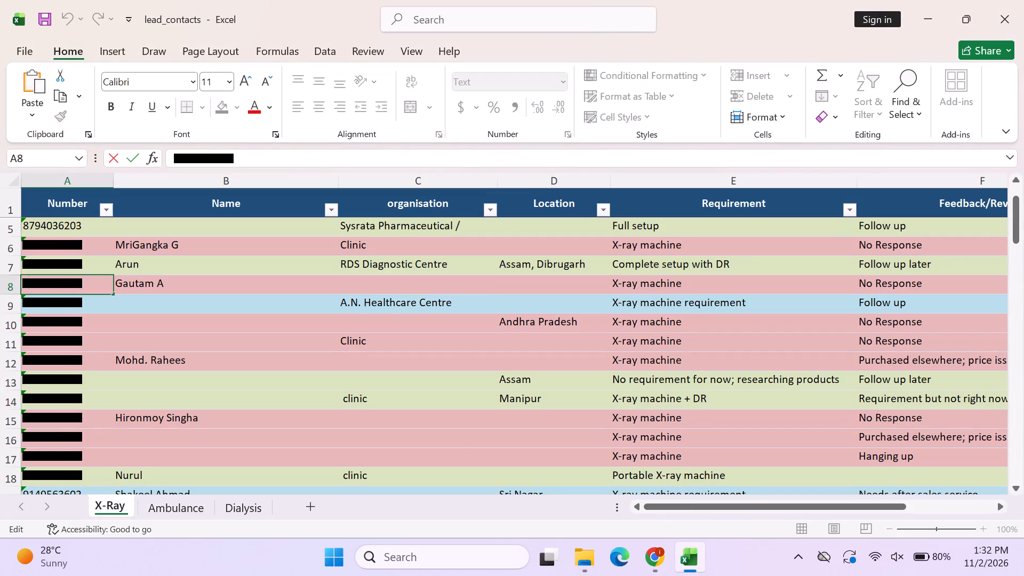
left_click_drag(24, 283, 83, 279)
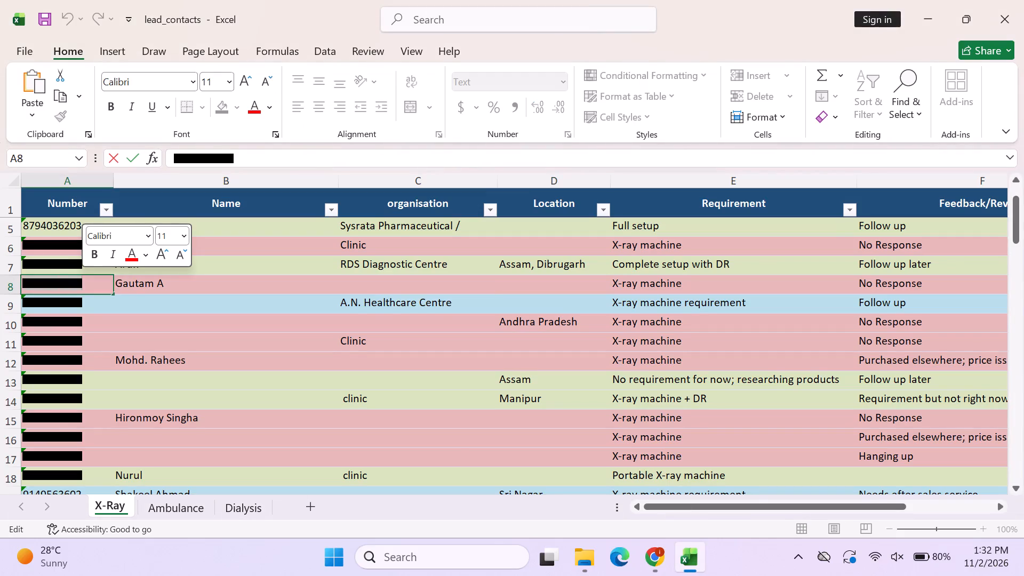
key("ctrl+c")
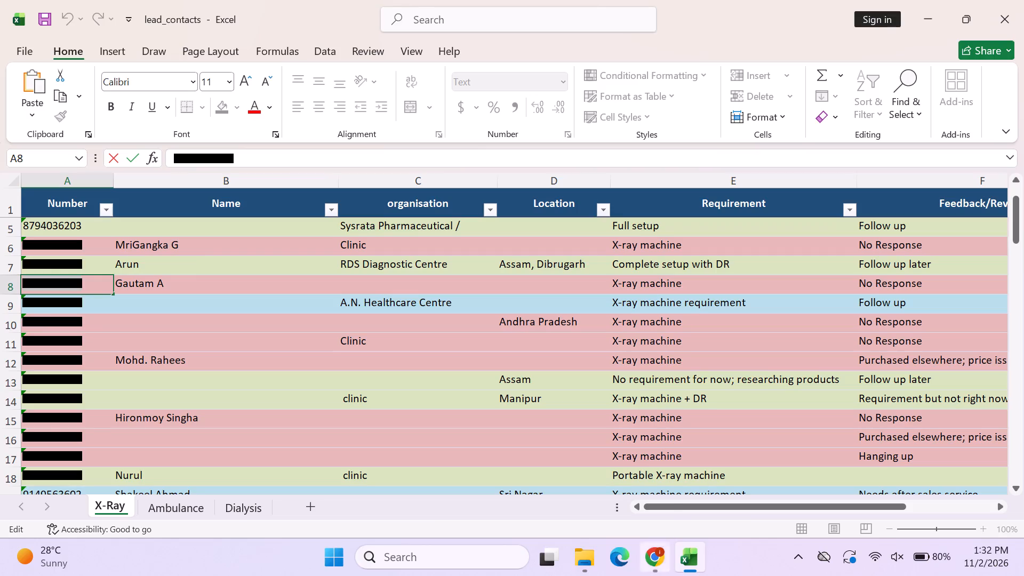
Switch to the Reyansh CRM in Chrome, start a new lead and paste the copied number as its phone.
left_click(652, 557)
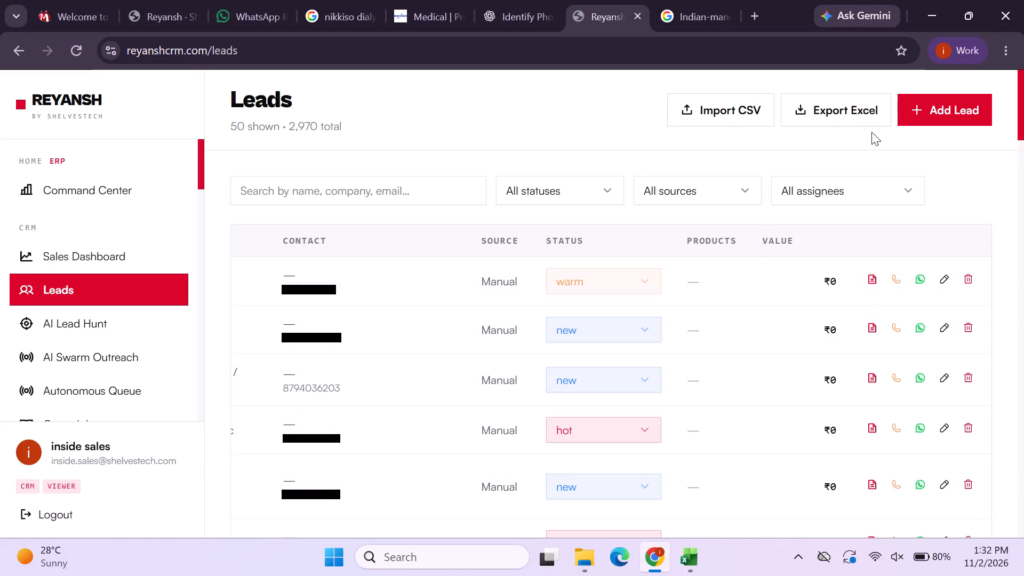
left_click(927, 112)
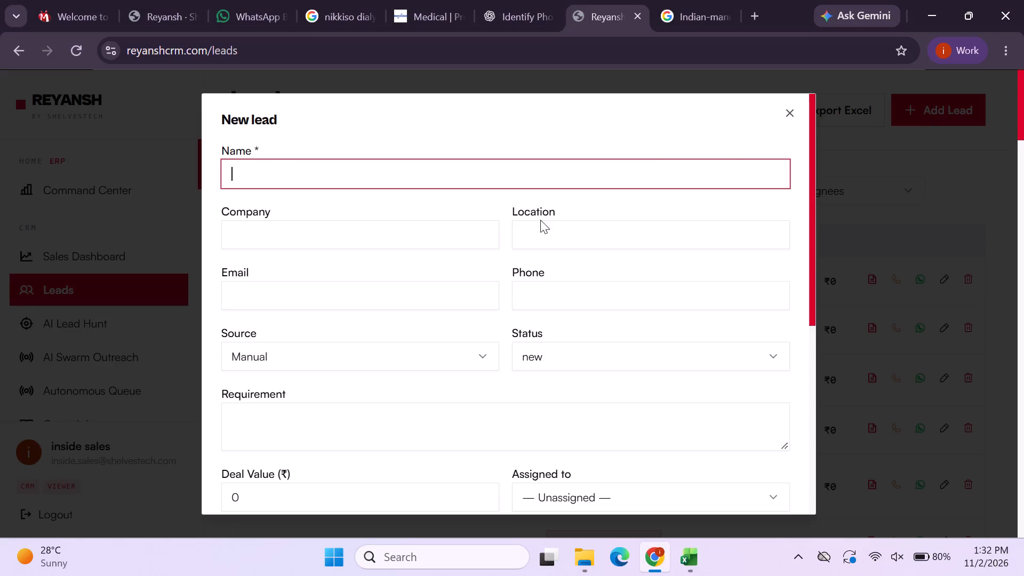
left_click(377, 177)
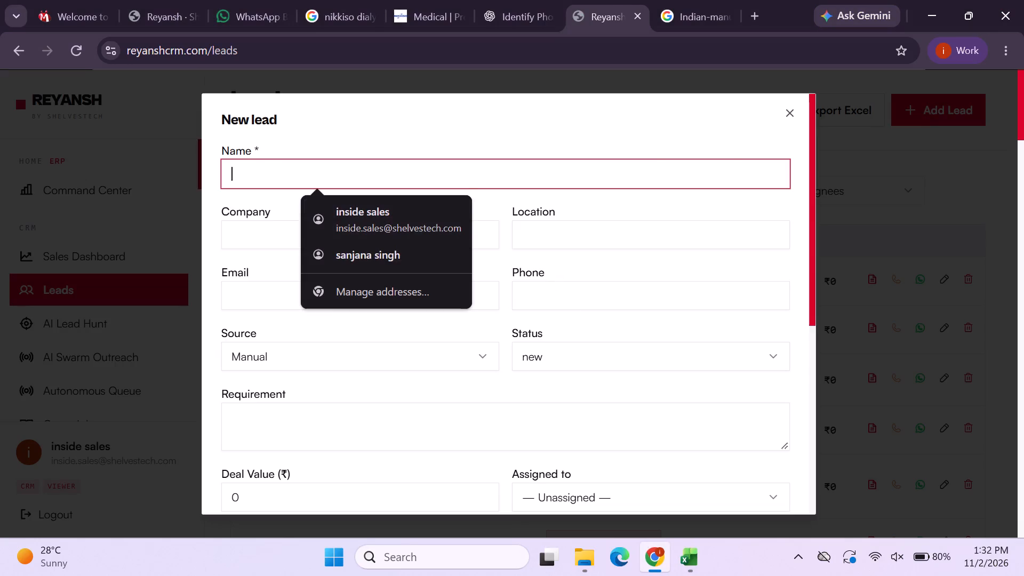
left_click(564, 291)
key("ctrl+v")
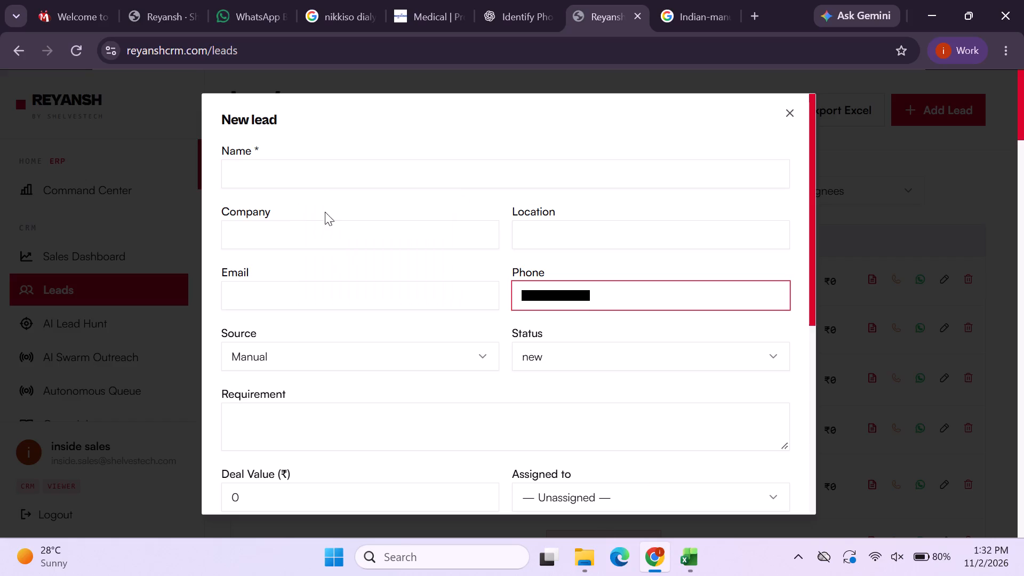
Enter the row 8 contact's first name and initial as the lead name, with "Unknown" as the company.
left_click(320, 169)
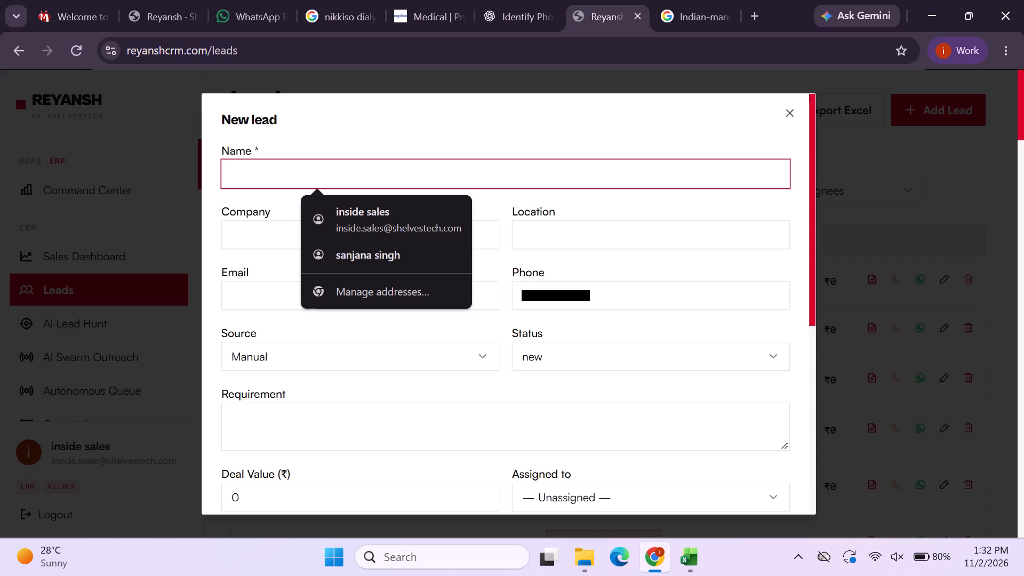
type("autam")
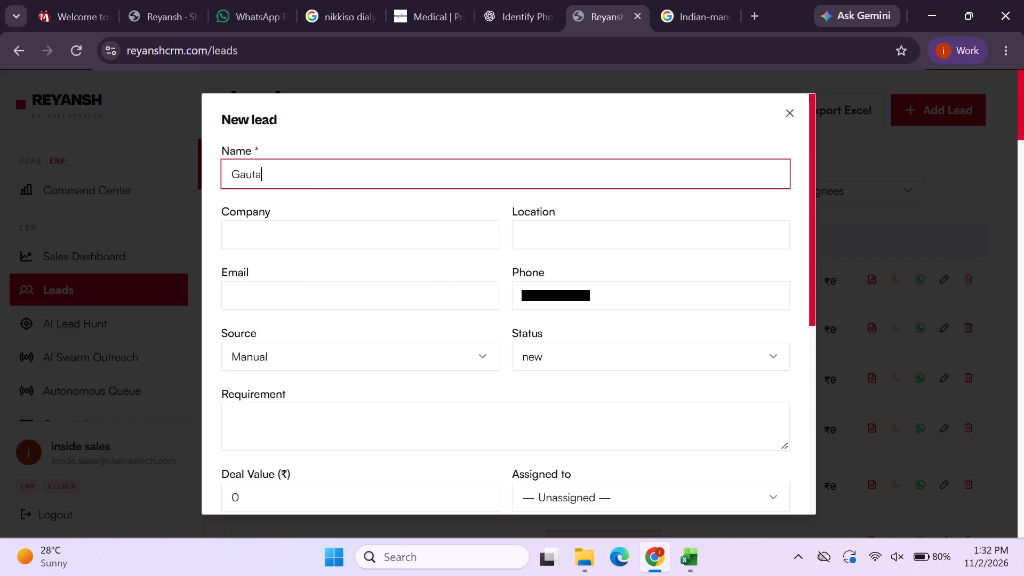
key("space")
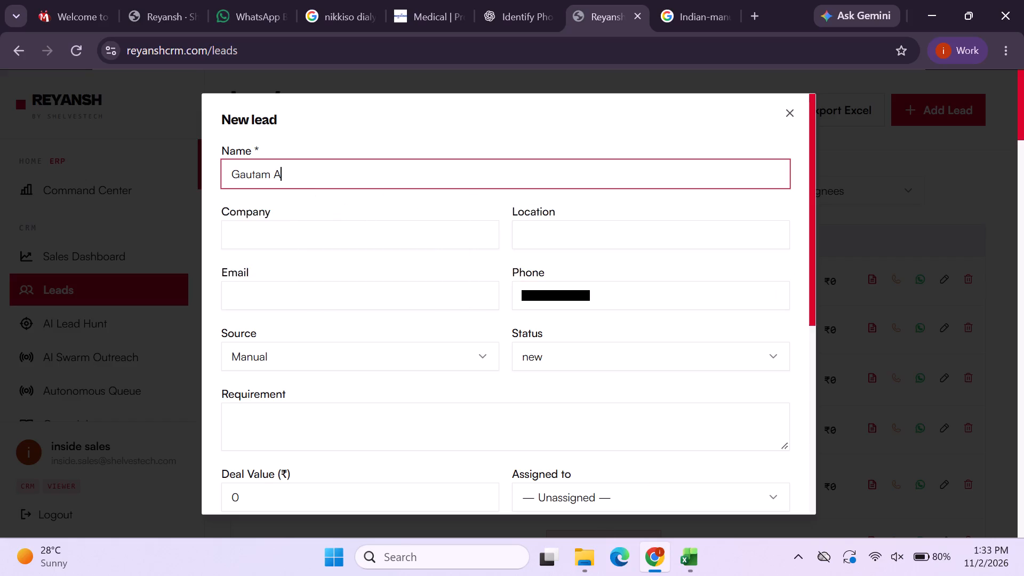
left_click(375, 237)
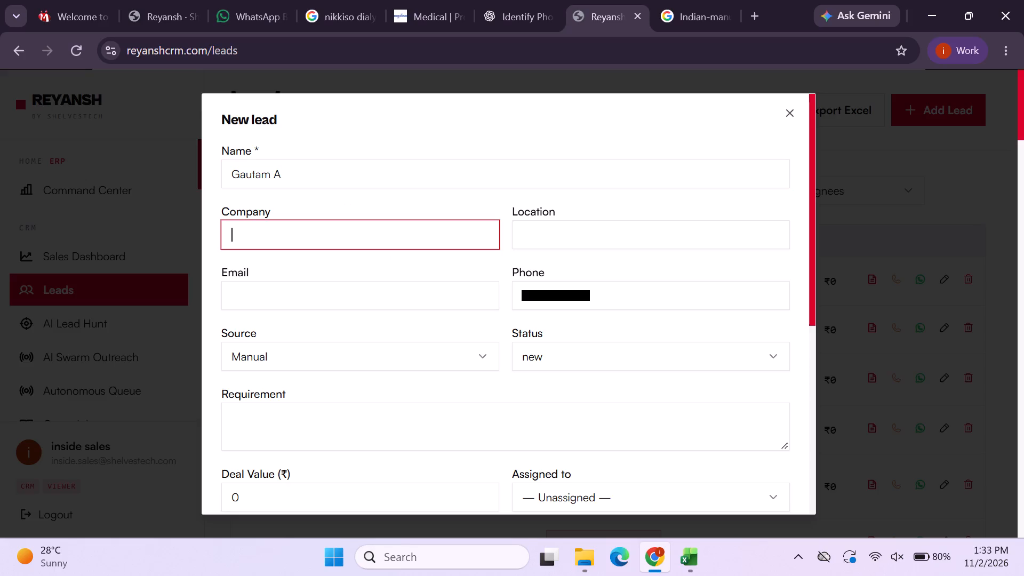
key("u")
type("nkn")
type("own")
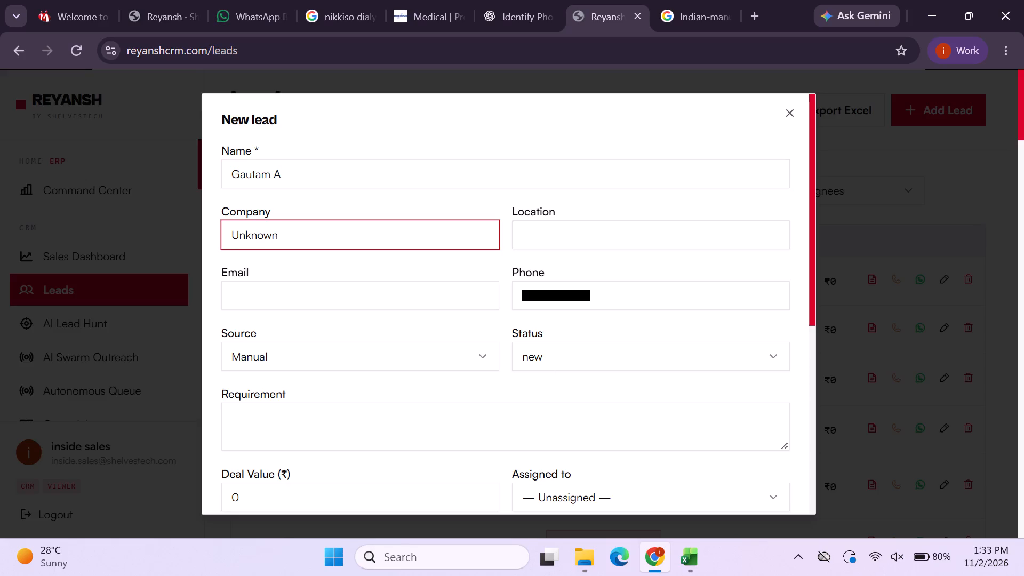
Enter "no response...." as the new lead's requirement text.
scroll(587, 411, "down", 1)
left_click(337, 319)
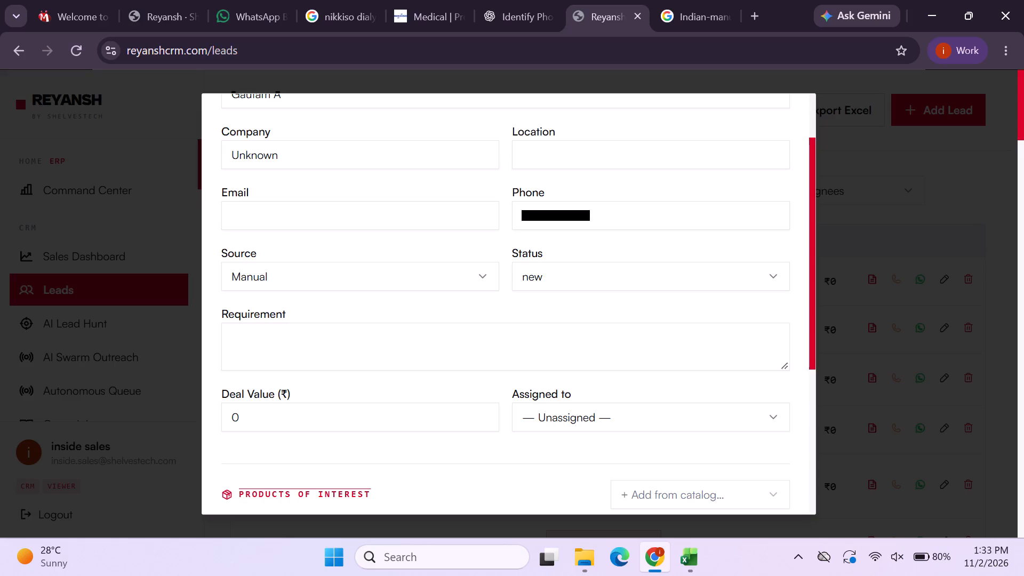
left_click(328, 353)
type("no")
key("space")
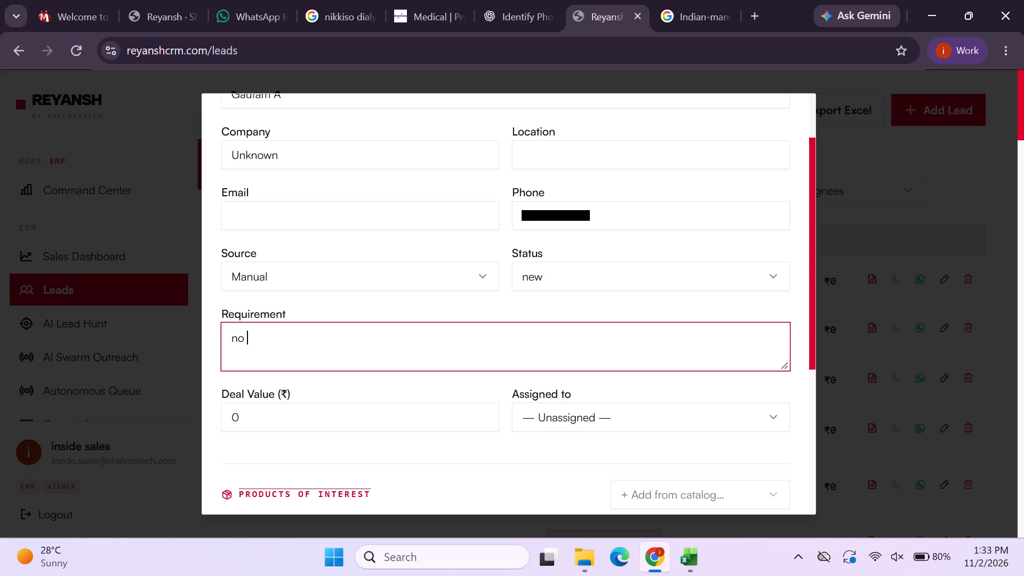
type("response")
scroll(707, 331, "down", 3)
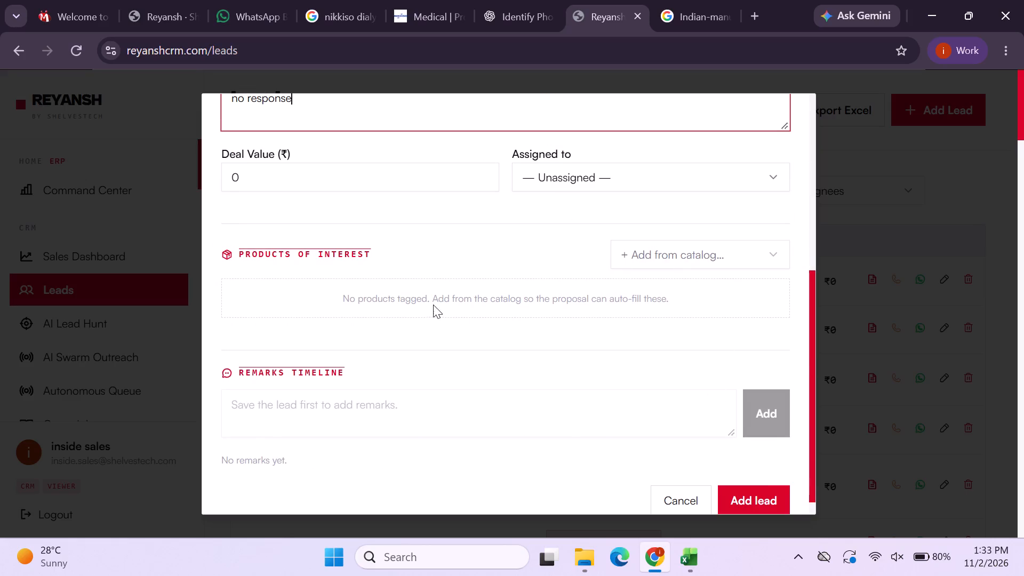
scroll(433, 305, "down", 1)
scroll(391, 291, "up", 2)
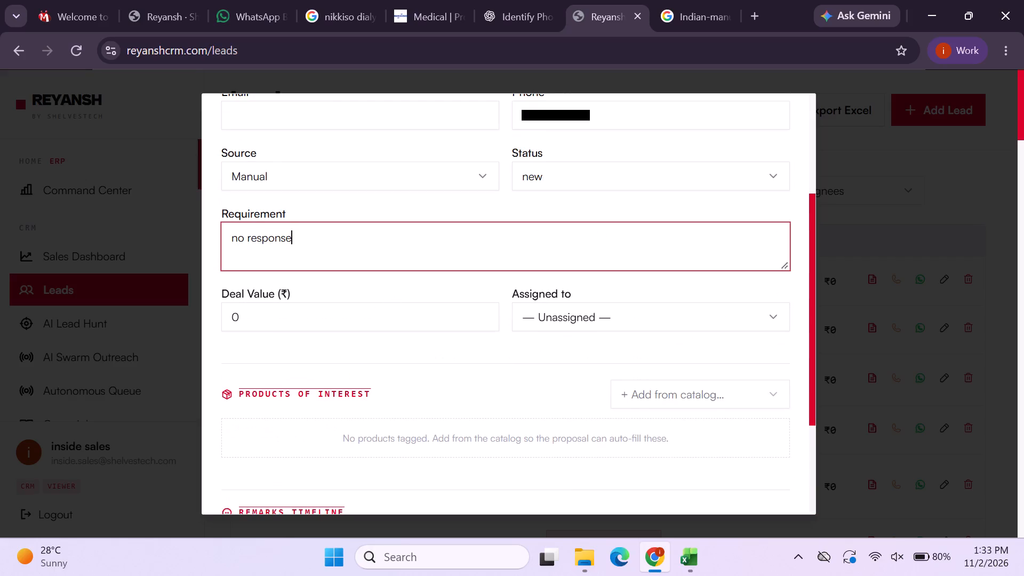
left_click(340, 245)
type("....")
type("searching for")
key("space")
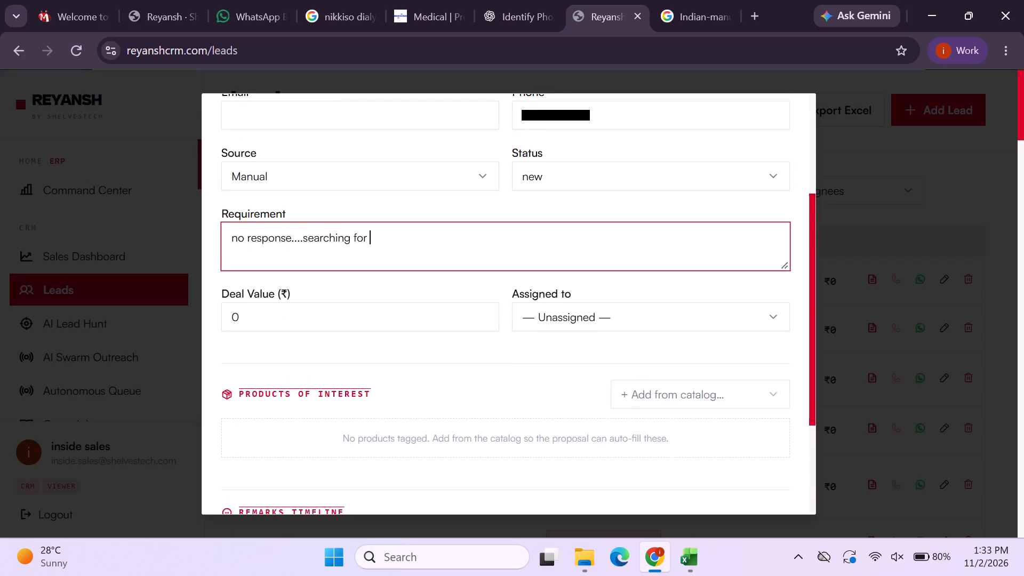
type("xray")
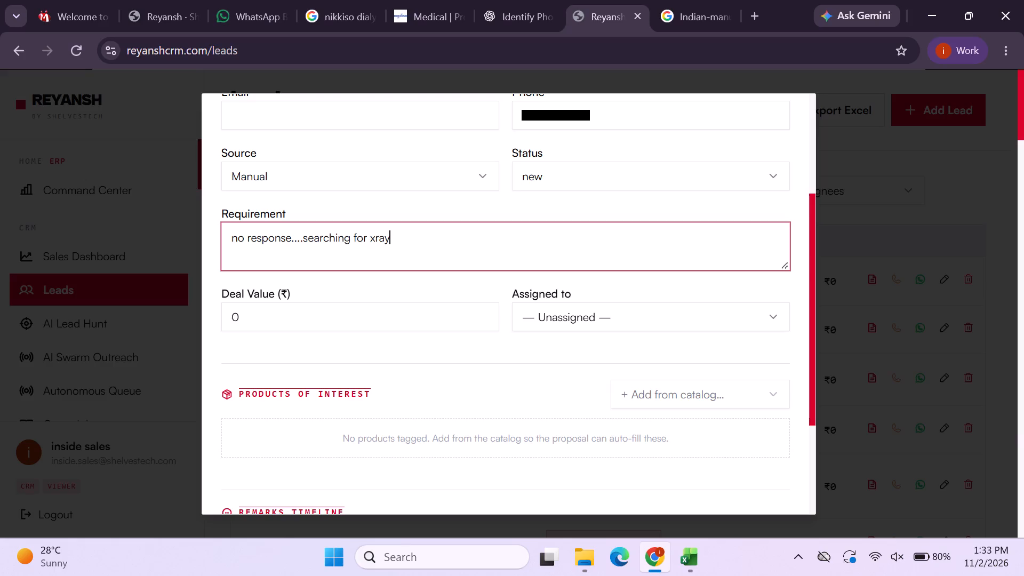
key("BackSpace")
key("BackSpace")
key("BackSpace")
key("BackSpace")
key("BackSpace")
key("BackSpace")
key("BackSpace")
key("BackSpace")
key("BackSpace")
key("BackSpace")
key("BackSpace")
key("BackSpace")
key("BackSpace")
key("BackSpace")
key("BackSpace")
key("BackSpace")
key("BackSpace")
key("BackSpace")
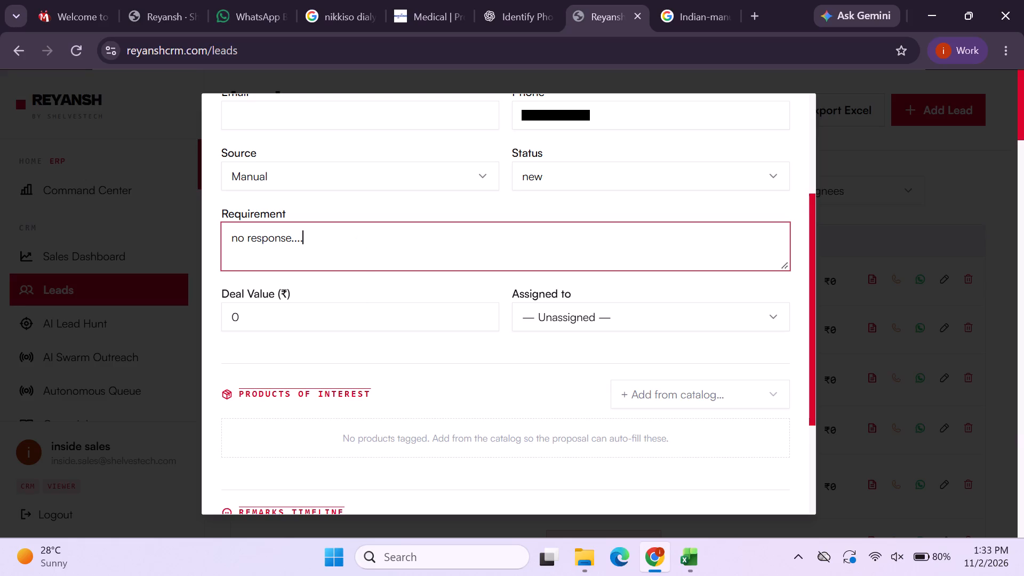
Add "client looking for x-ray machine" after "no response...." in the requirement text.
type("client looking")
key("space")
type("for c")
key("BackSpace")
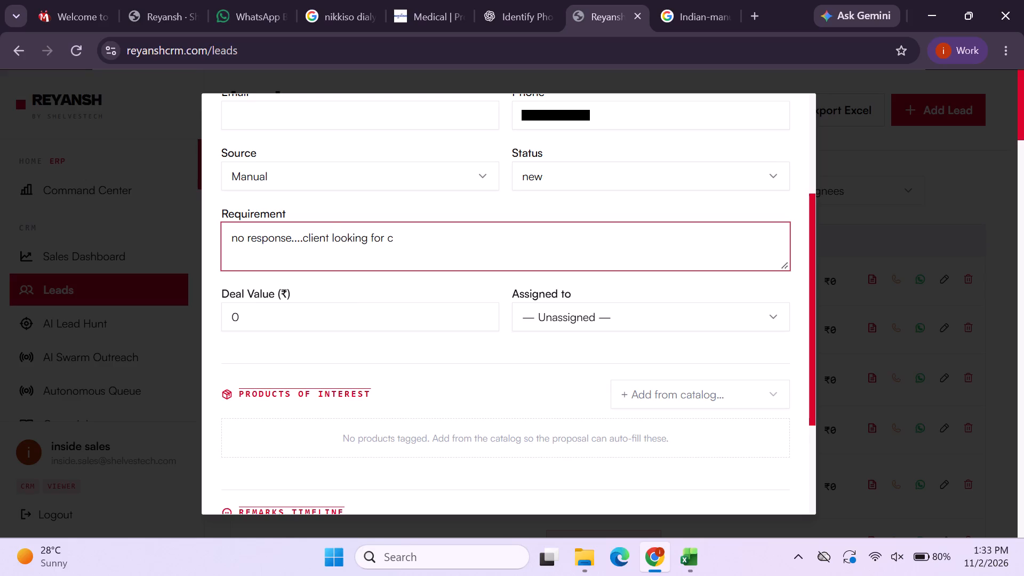
type("xea")
key("BackSpace")
key("BackSpace")
key("BackSpace")
key("r")
key("BackSpace")
type("xray machine")
key("space")
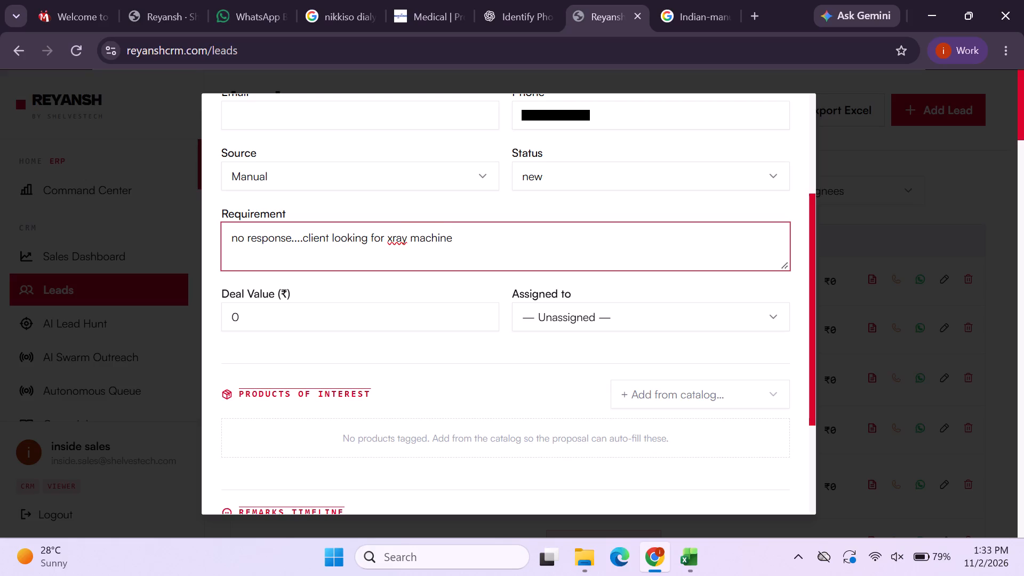
left_click(393, 236)
key("minus")
Append "(lead from Ad. run)" to the end of the requirement text and add the lead.
left_click(468, 239)
type("(l")
type("ead from")
key("space")
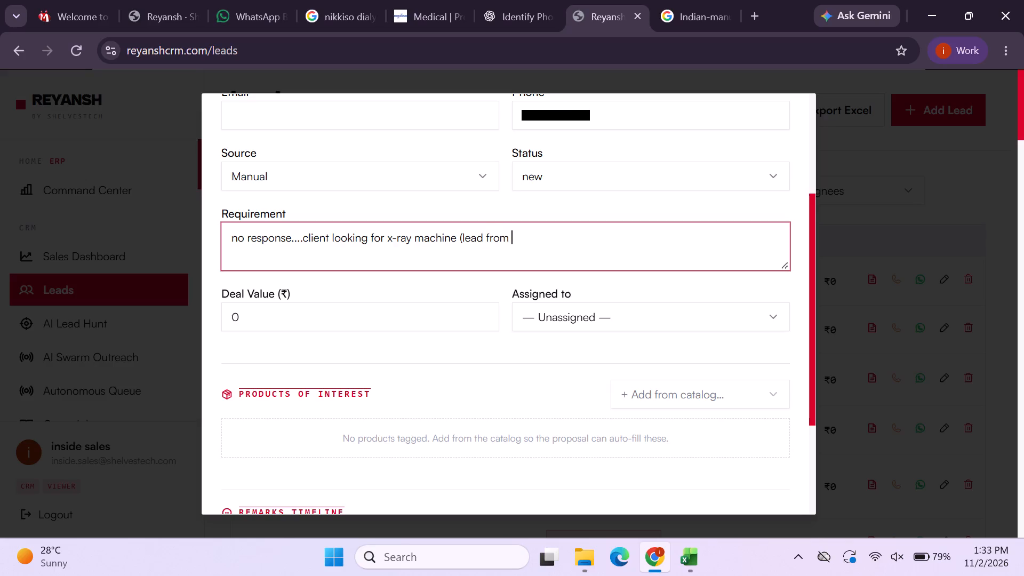
key("a")
key("d")
type(". run")
key("shift+parenright")
scroll(726, 254, "down", 6)
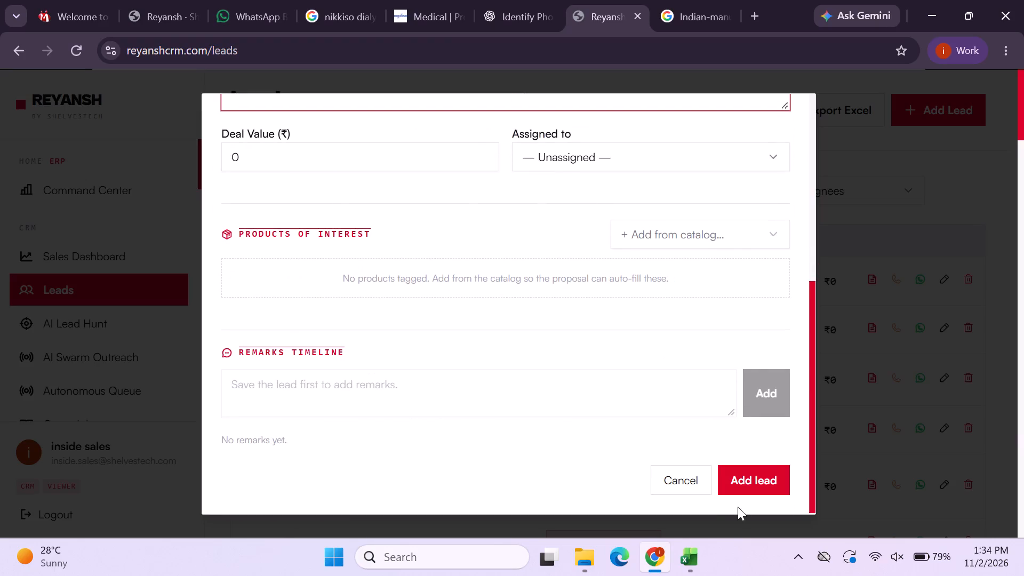
left_click(755, 484)
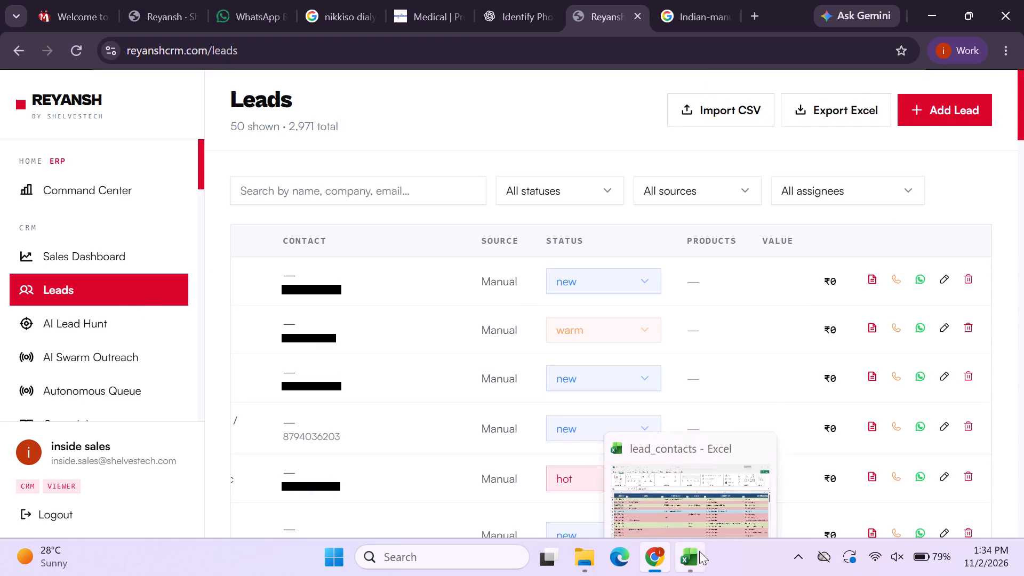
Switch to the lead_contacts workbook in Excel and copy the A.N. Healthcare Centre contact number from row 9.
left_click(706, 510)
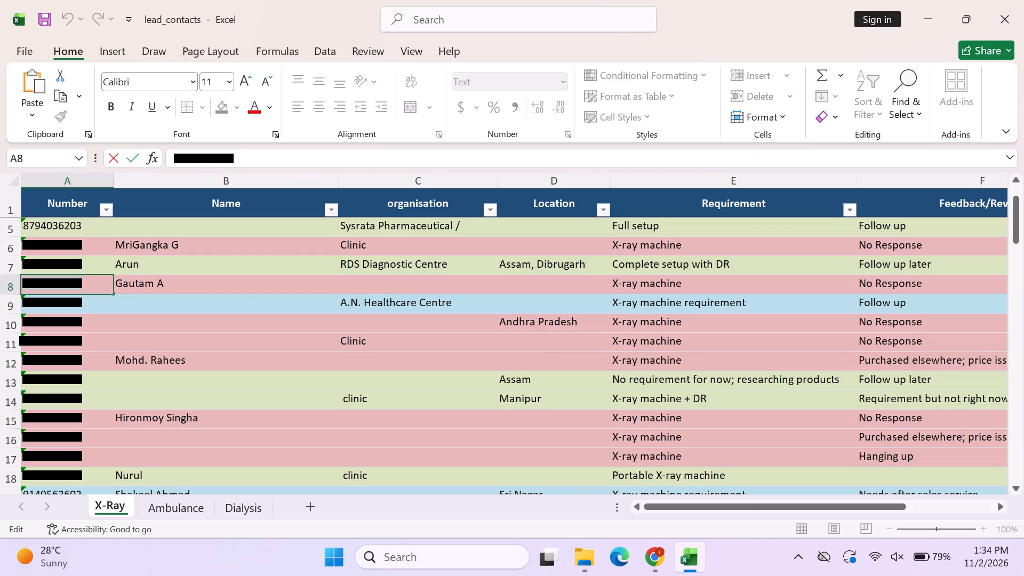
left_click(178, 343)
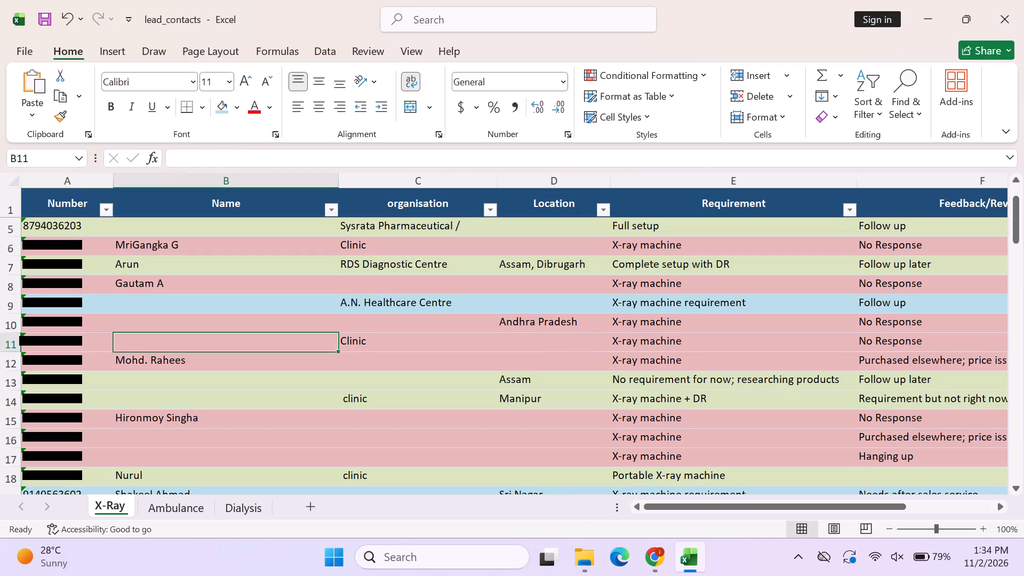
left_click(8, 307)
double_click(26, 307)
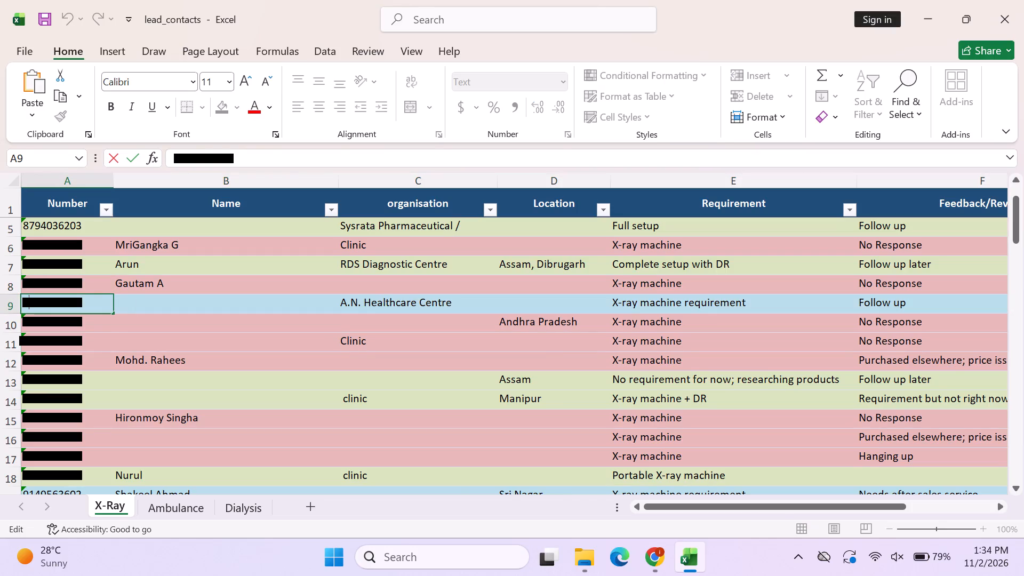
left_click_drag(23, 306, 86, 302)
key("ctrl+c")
Switch to the Reyansh CRM in Chrome and send the WhatsApp template to the newly added lead at the top of the list.
left_click(649, 553)
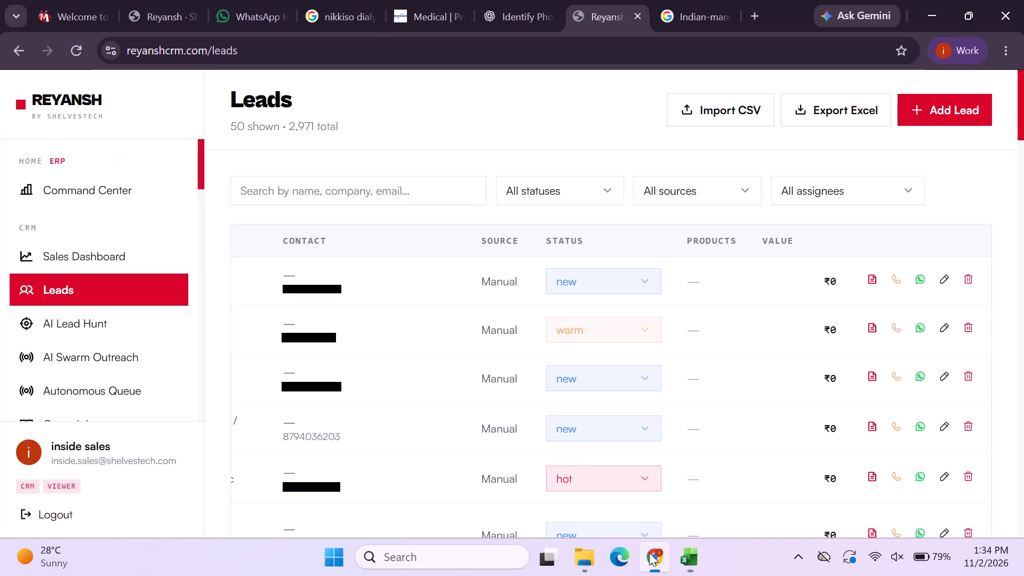
scroll(534, 269, "up", 2)
left_click(922, 281)
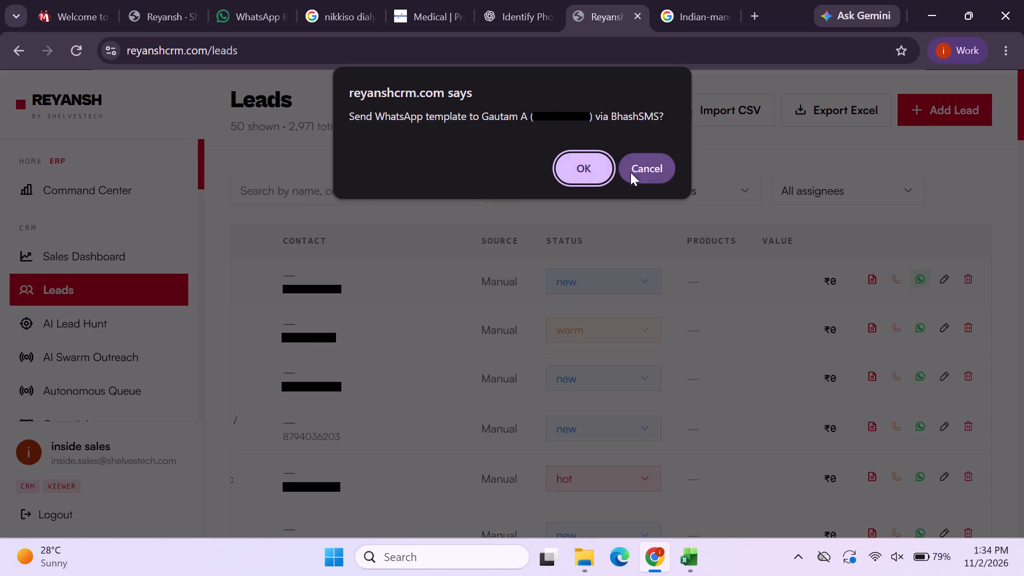
left_click(577, 179)
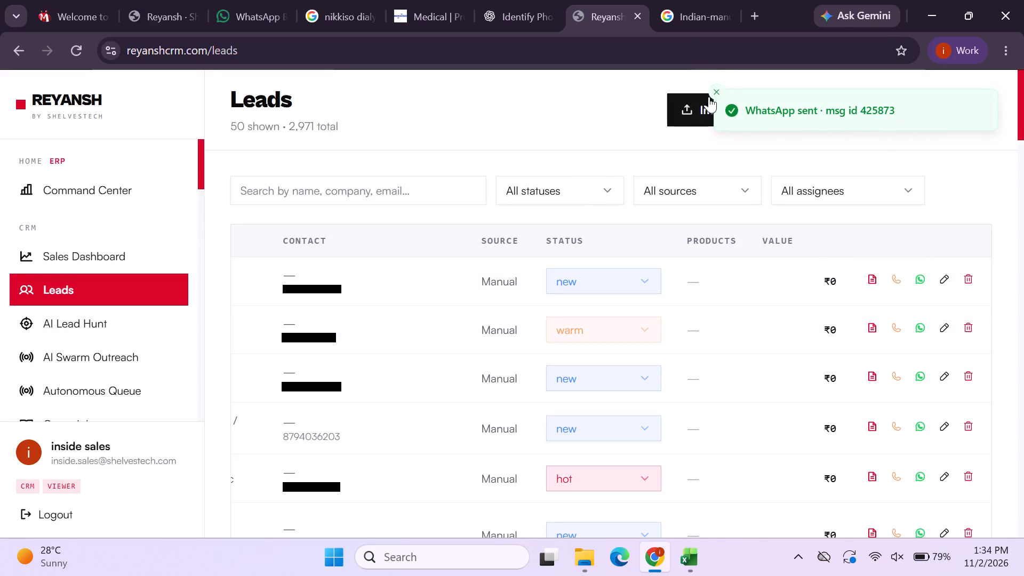
left_click(717, 91)
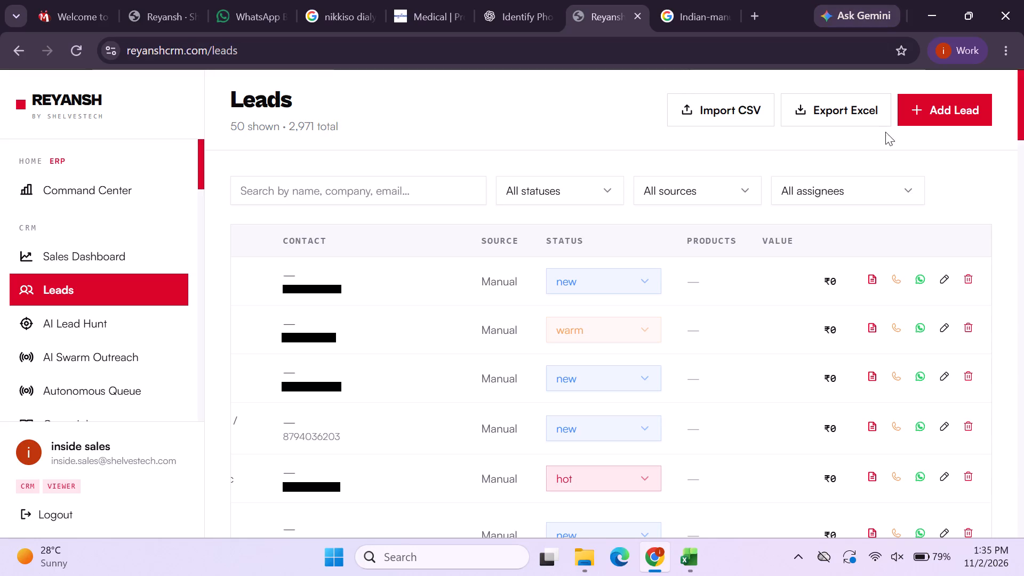
scroll(377, 390, "up", 1)
Return to the lead_contacts workbook in Excel and copy the row 9 contact number for A.N. Healthcare Centre.
left_click(692, 553)
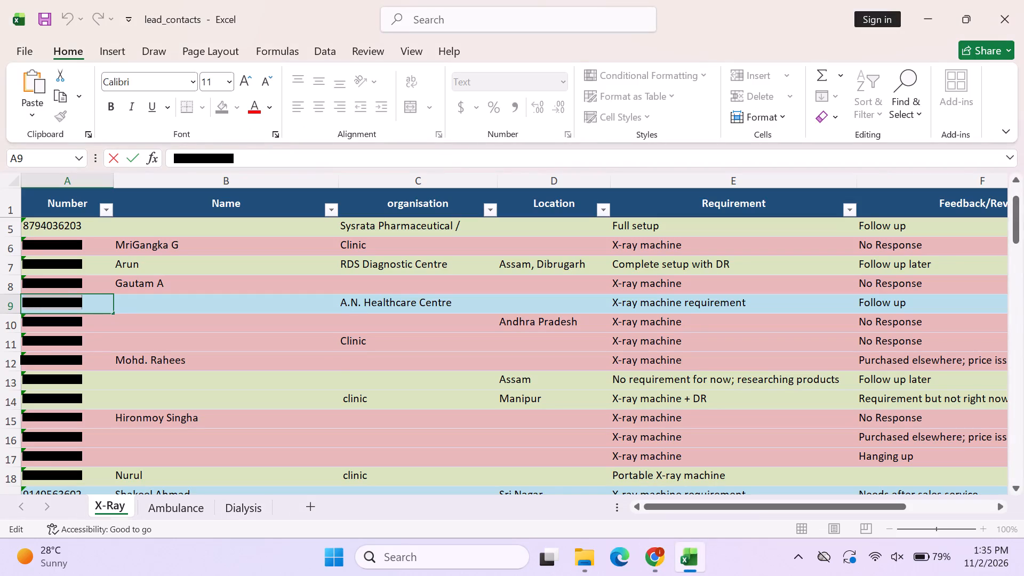
left_click(261, 364)
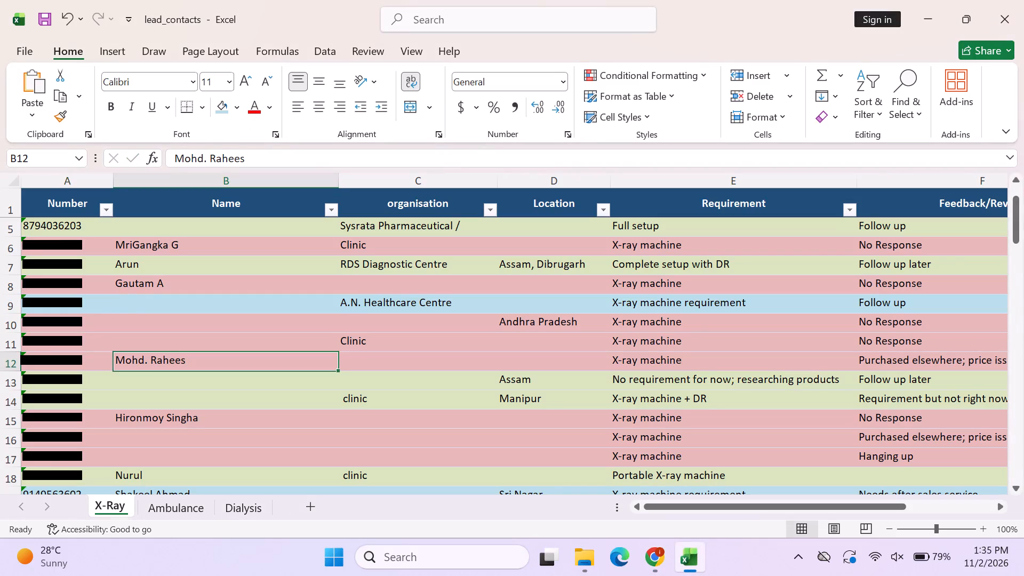
double_click(31, 301)
left_click_drag(23, 301, 106, 298)
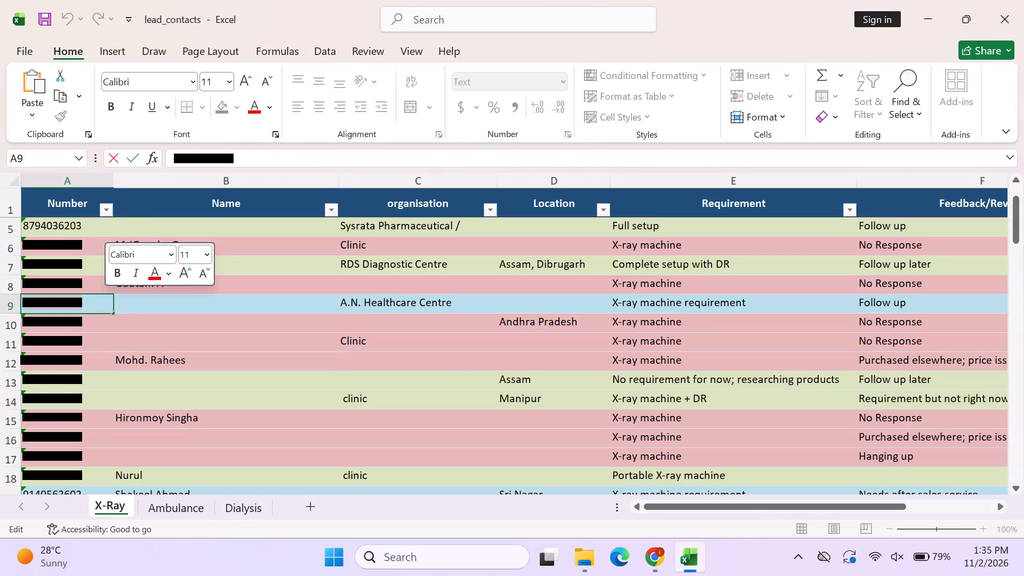
key("ctrl+c")
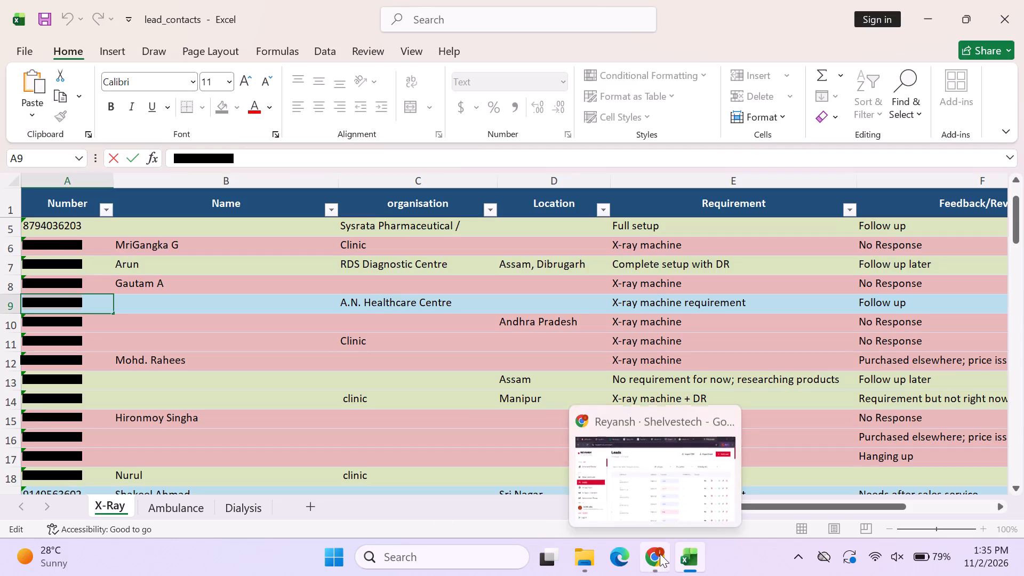
Switch to the Reyansh CRM in Chrome, start a new lead and paste the copied number as its phone.
left_click(663, 497)
left_click(935, 111)
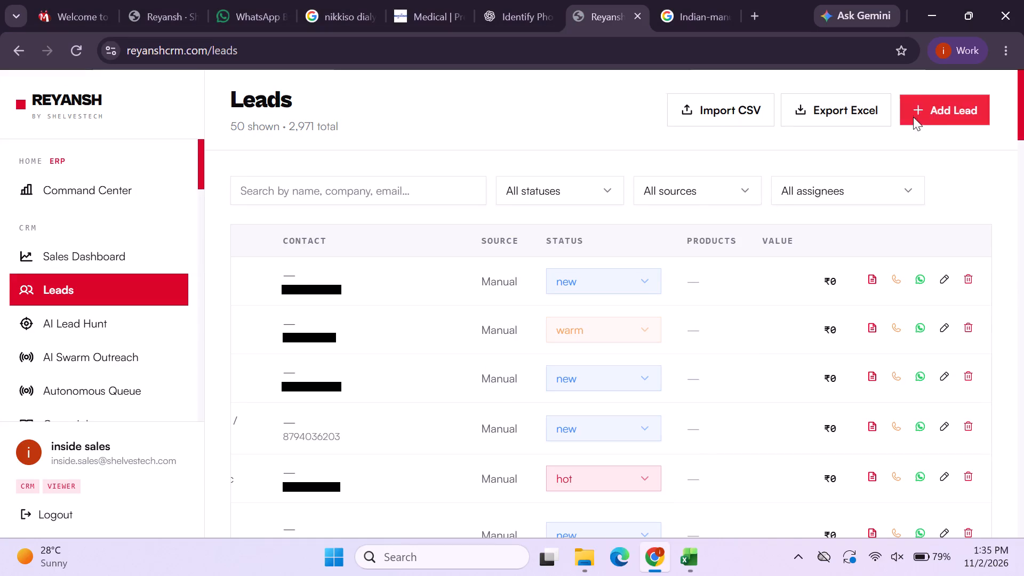
left_click(557, 303)
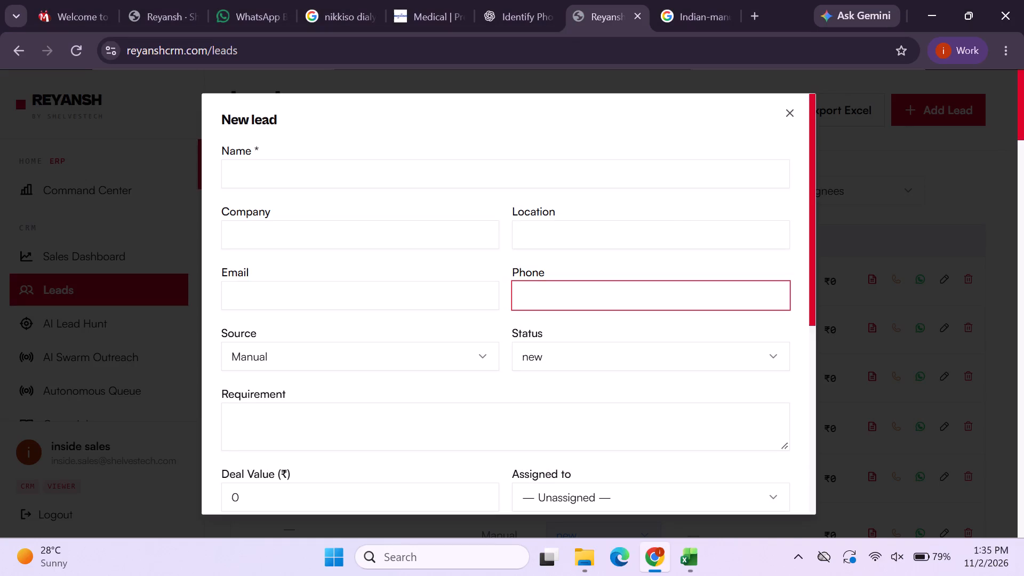
key("ctrl+v")
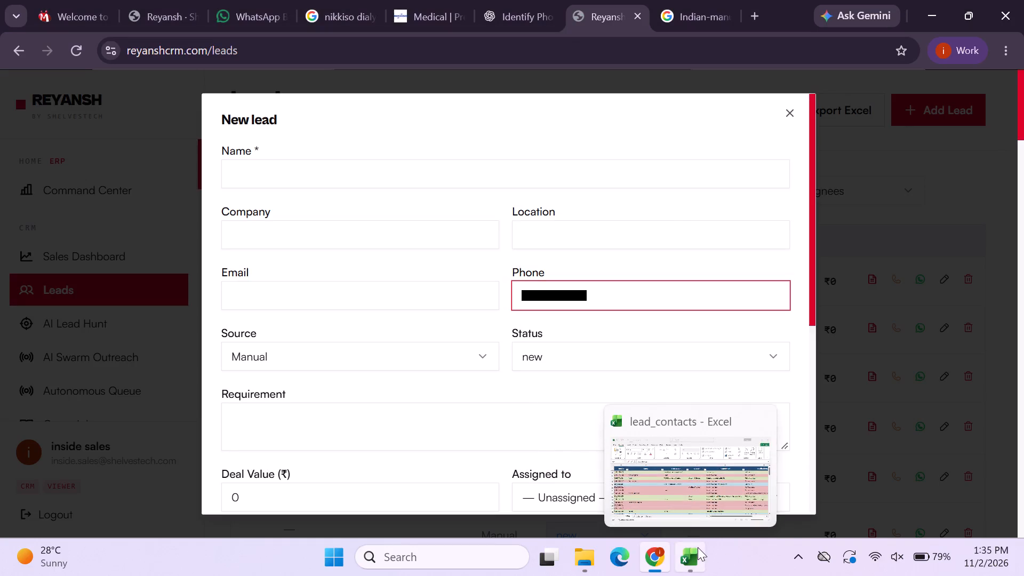
Switch to the lead_contacts workbook in Excel and copy the row 9 organisation, "A.N. Healthcare Centre".
left_click(679, 484)
left_click(154, 315)
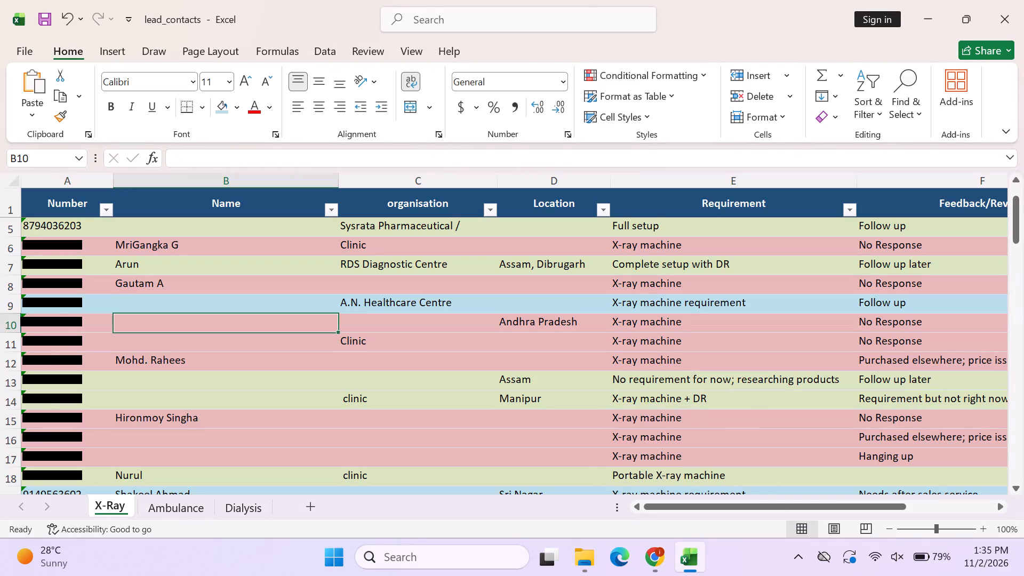
left_click(335, 301)
double_click(347, 302)
left_click_drag(340, 303, 372, 300)
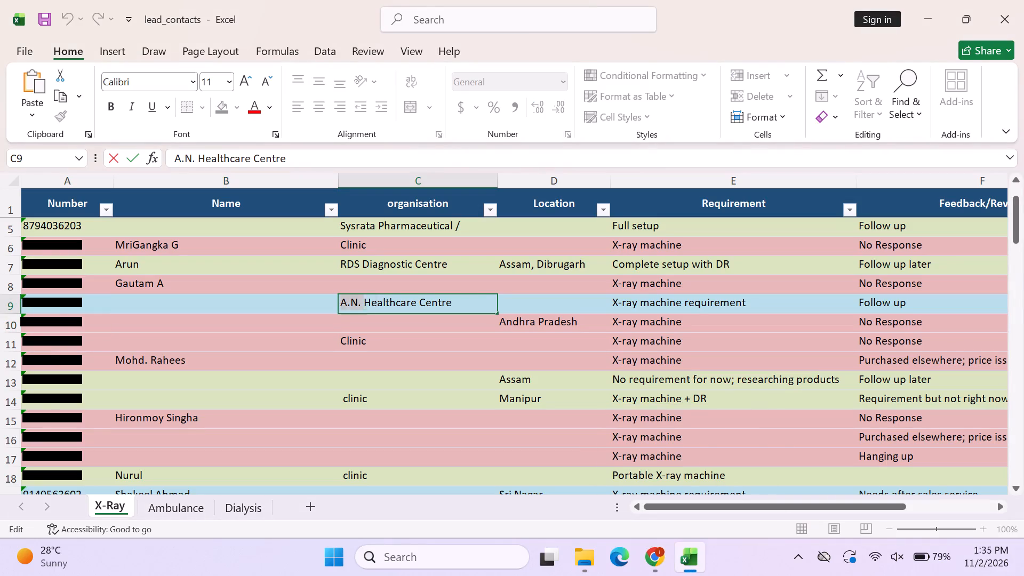
left_click_drag(372, 300, 457, 303)
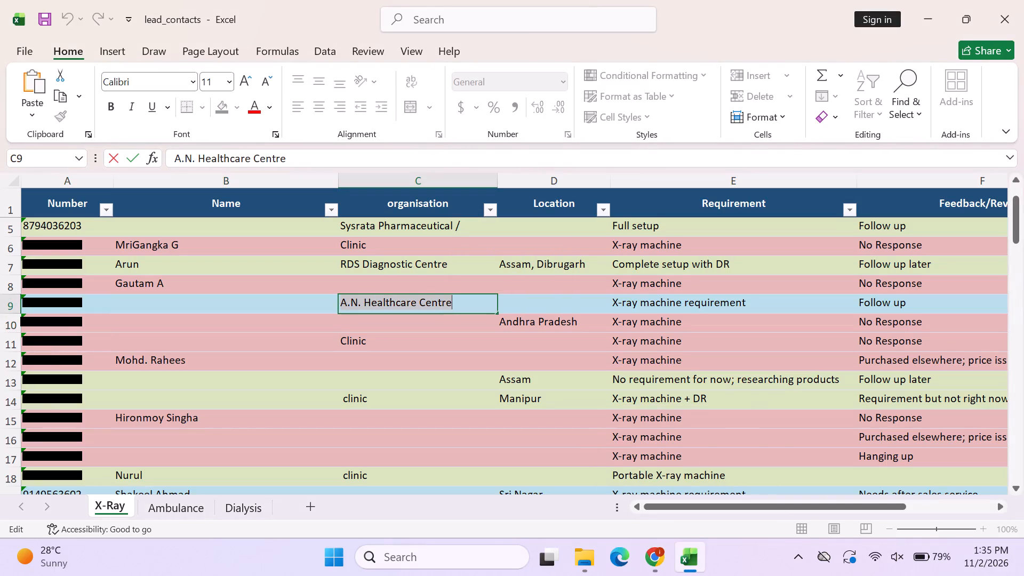
key("ctrl+c")
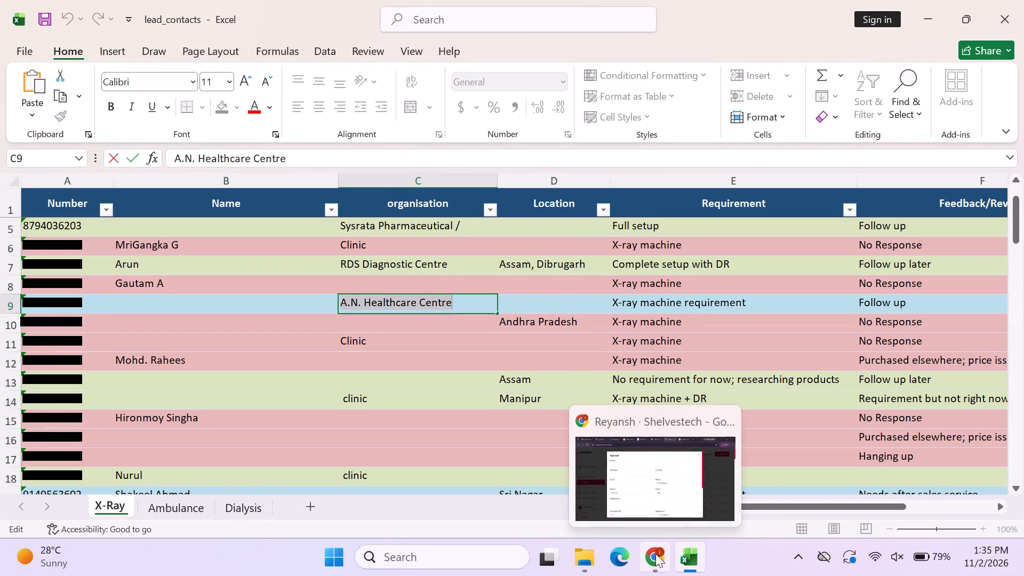
Switch to the Reyansh CRM in Chrome and paste "A.N. Healthcare Centre" as the new lead's company.
left_click(654, 554)
left_click(283, 171)
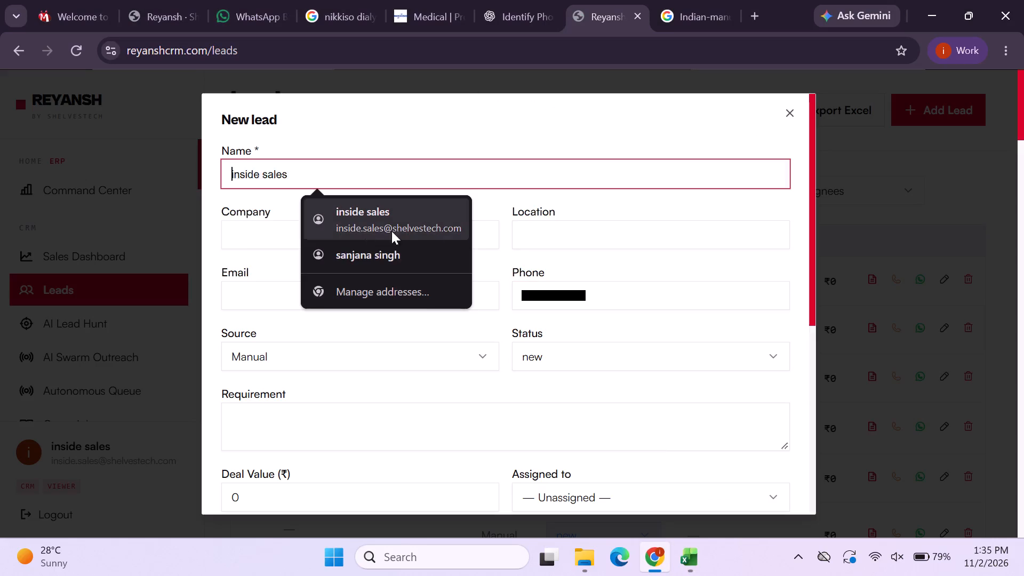
left_click(245, 237)
key("ctrl+v")
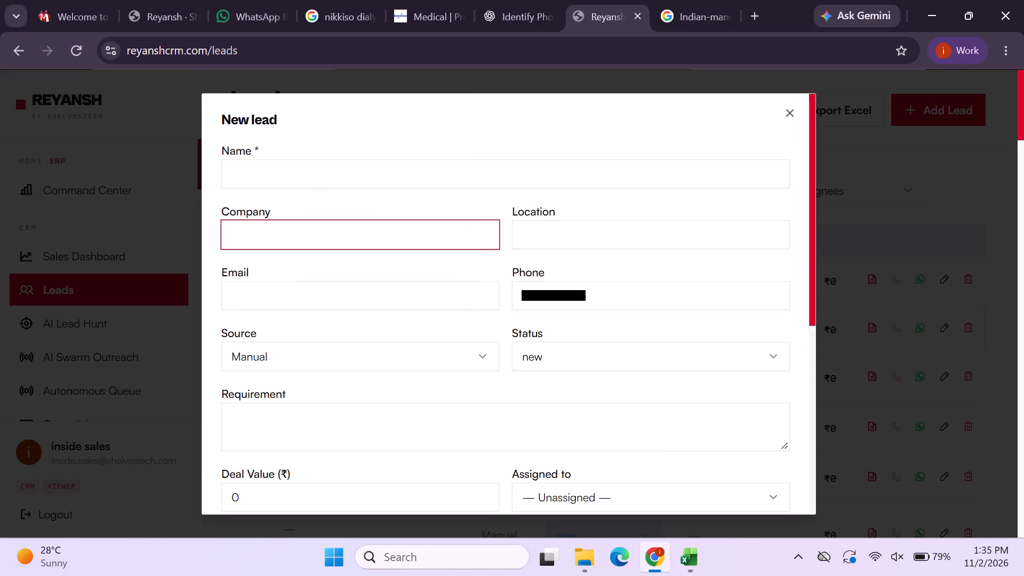
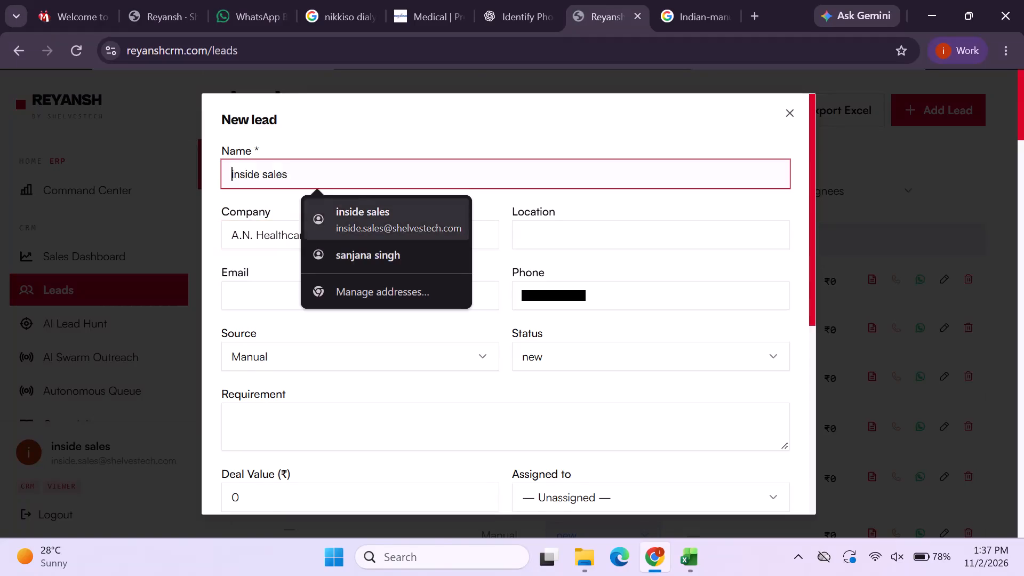
Copy the company "A.N. Healthcare Centre" into the new lead's name.
left_click_drag(232, 232, 382, 231)
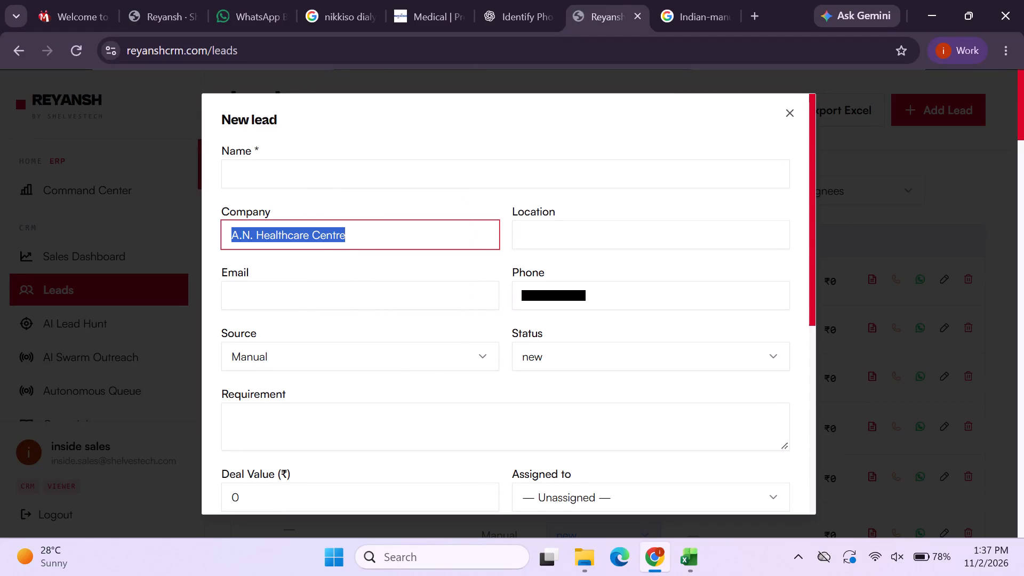
key("ctrl+c")
left_click(282, 167)
key("ctrl+v")
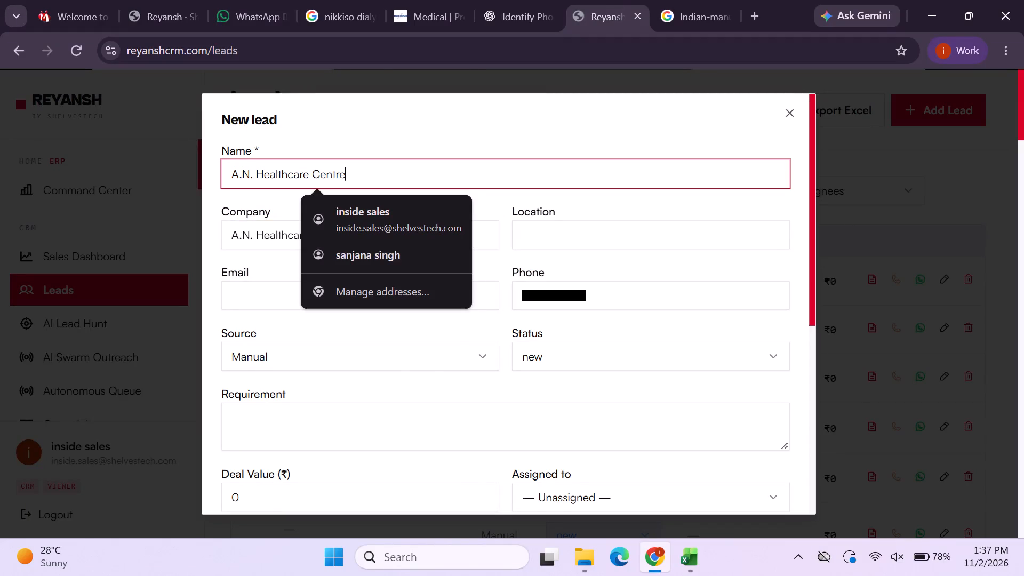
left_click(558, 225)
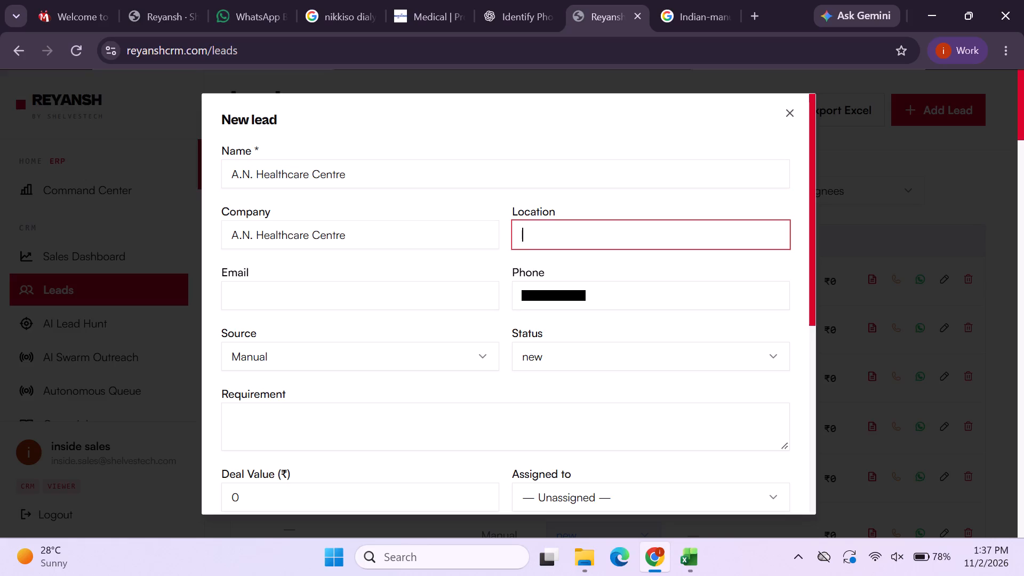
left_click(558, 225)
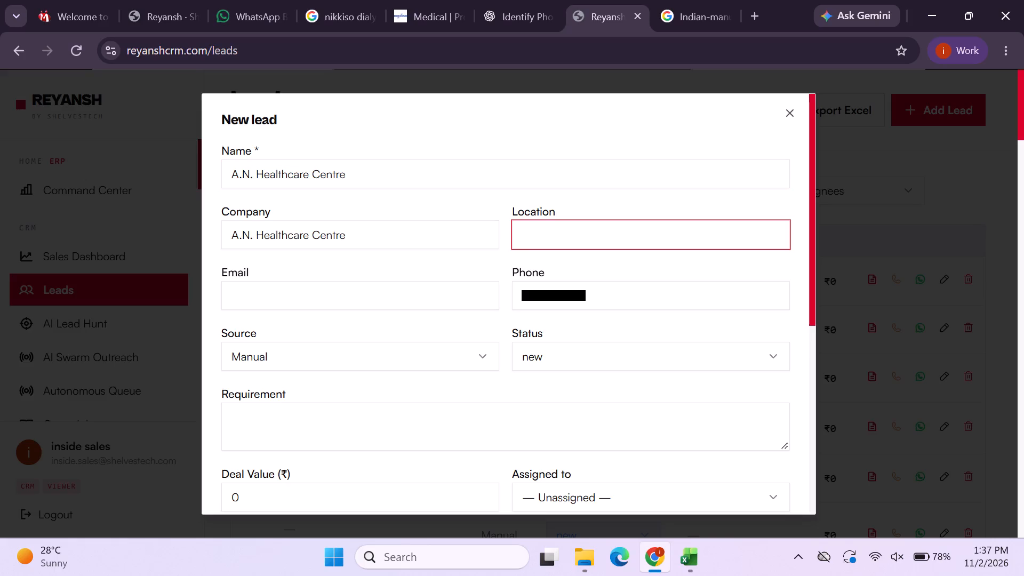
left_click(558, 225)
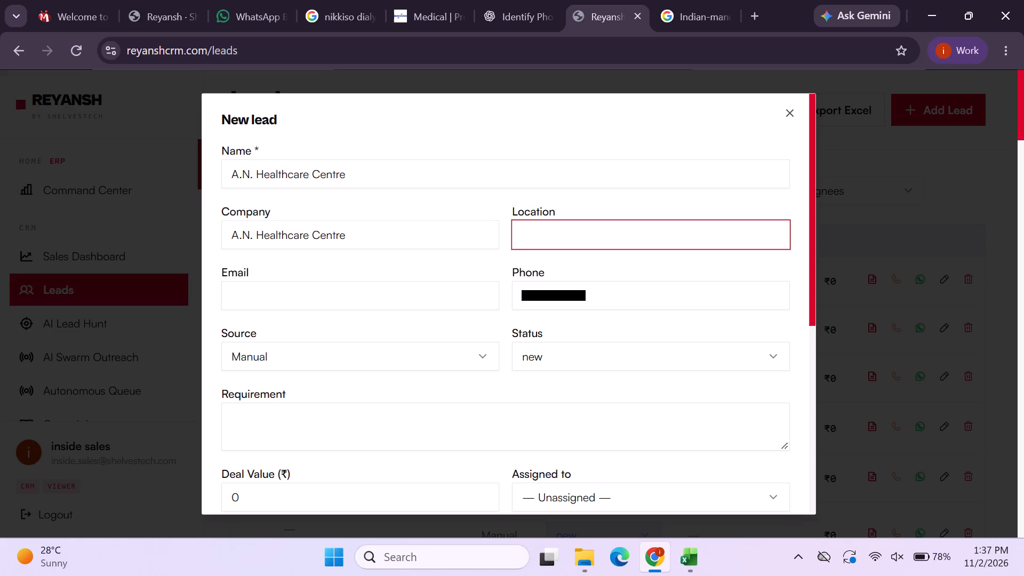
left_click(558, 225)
Enter "requirement of x-machine with DR Panel" as the new lead's requirement.
scroll(663, 354, "down", 6)
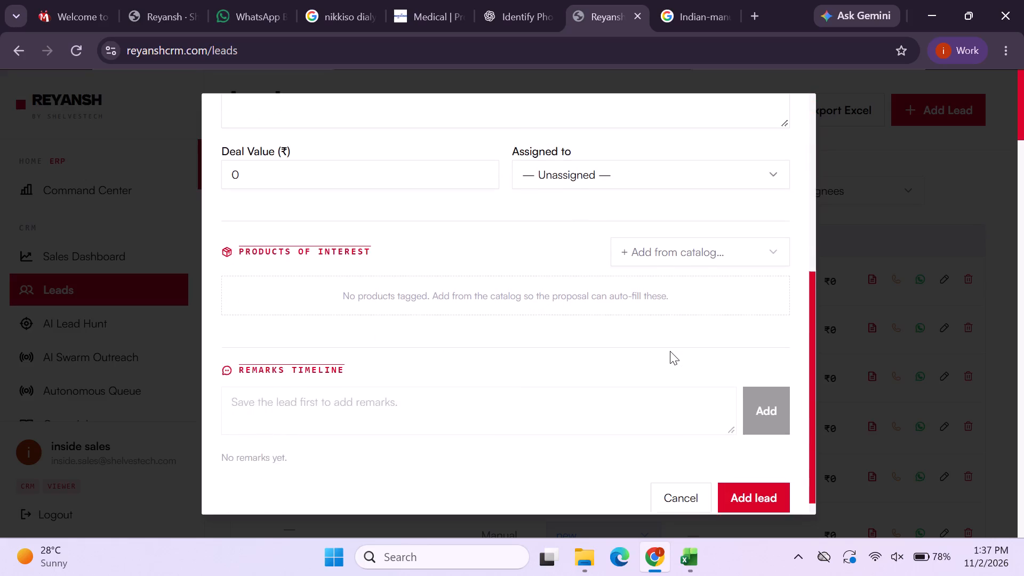
scroll(670, 351, "down", 1)
scroll(670, 351, "up", 4)
left_click(289, 412)
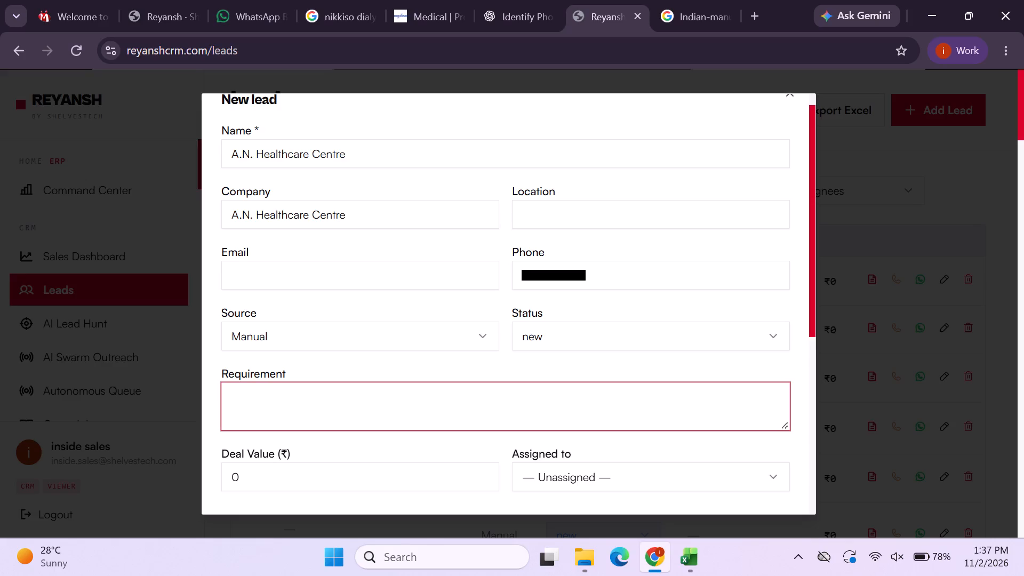
left_click(276, 412)
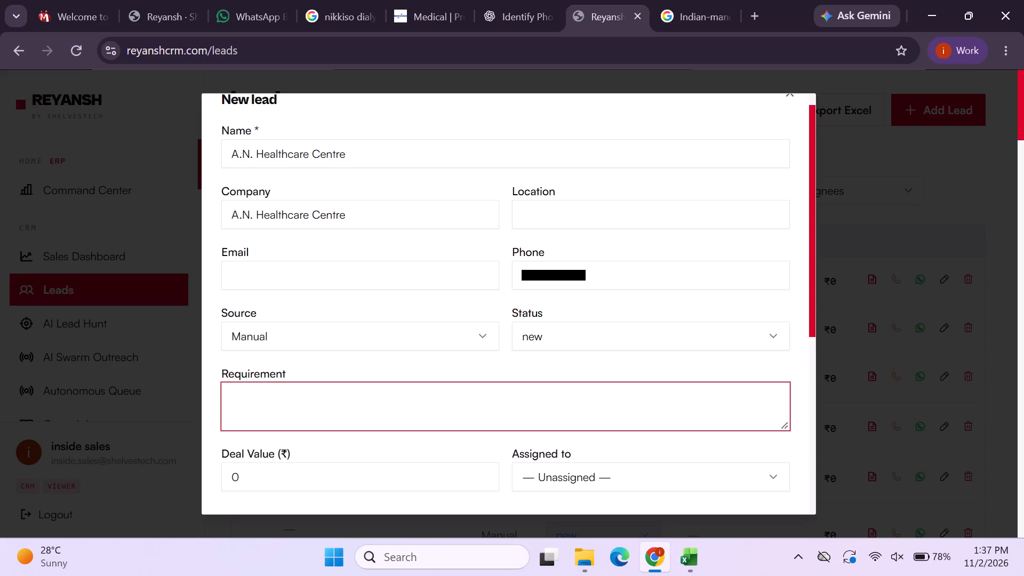
left_click(250, 406)
type("requiren")
key("BackSpace")
type("ment of xray")
key("space")
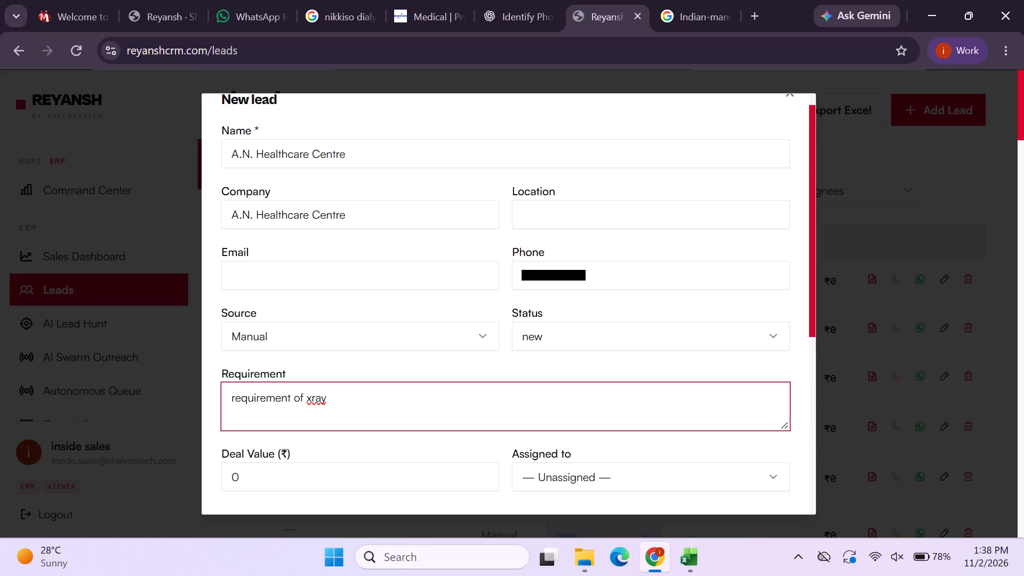
key("BackSpace")
key("BackSpace")
key("BackSpace")
key("BackSpace")
key("minus")
type("machin")
key("space")
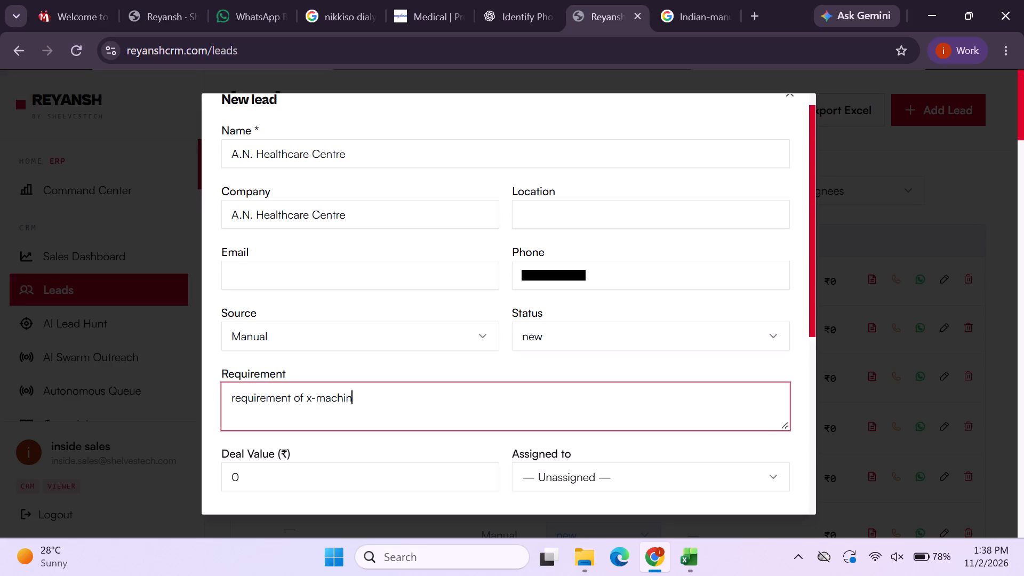
key("BackSpace")
type("e")
key("space")
type("wih")
key("BackSpace")
type("th")
key("space")
type("DR")
key("space")
key("p")
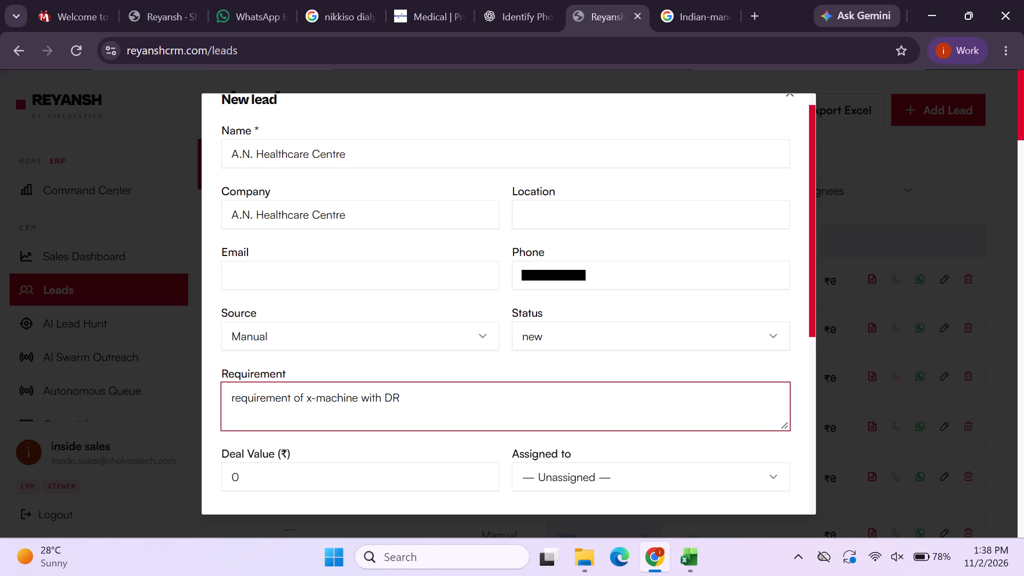
key("o")
key("BackSpace")
key("p")
type("anel")
key("space")
Add the word "interested" to the end of the requirement text, using the suggested spelling correction if it is misspelled.
type("intrese")
key("t")
key("d")
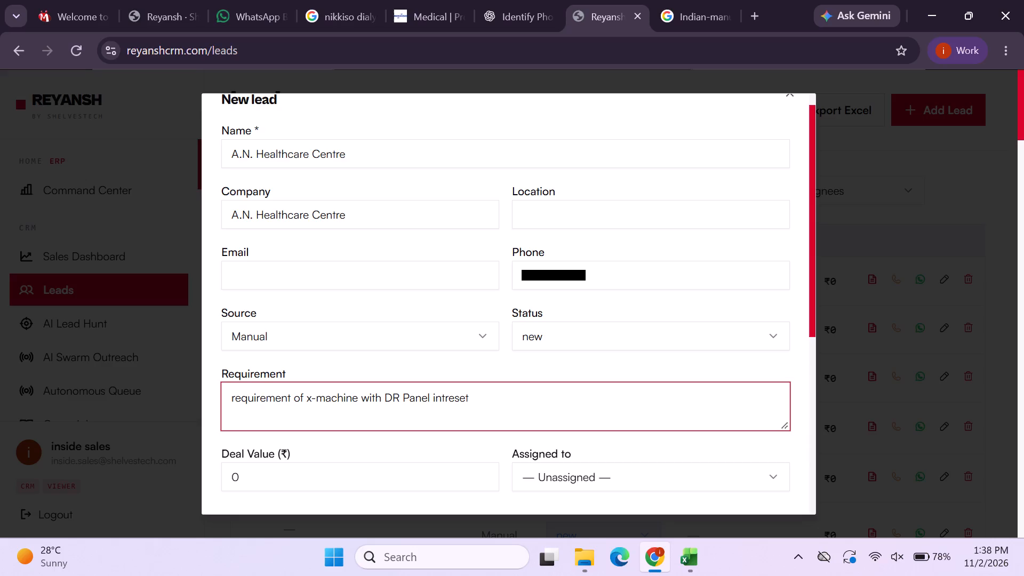
key("BackSpace")
key("BackSpace")
key("BackSpace")
type("ted")
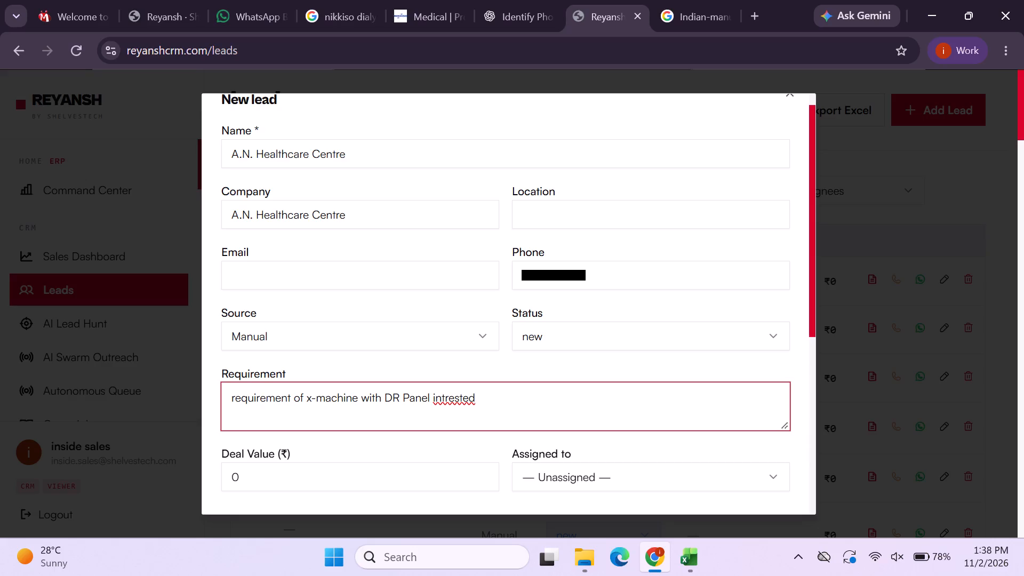
left_click(450, 399)
key("Menu")
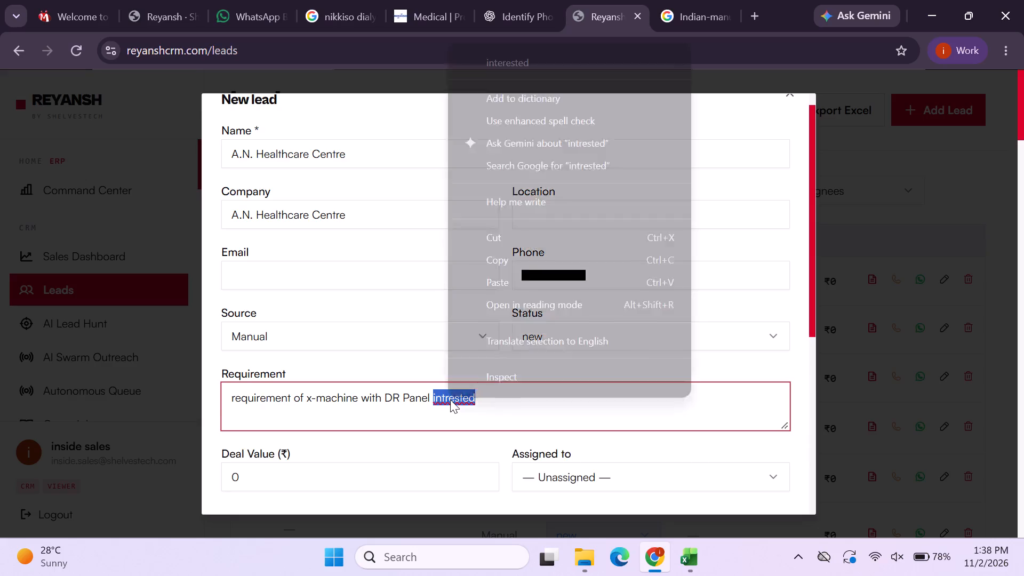
left_click(494, 60)
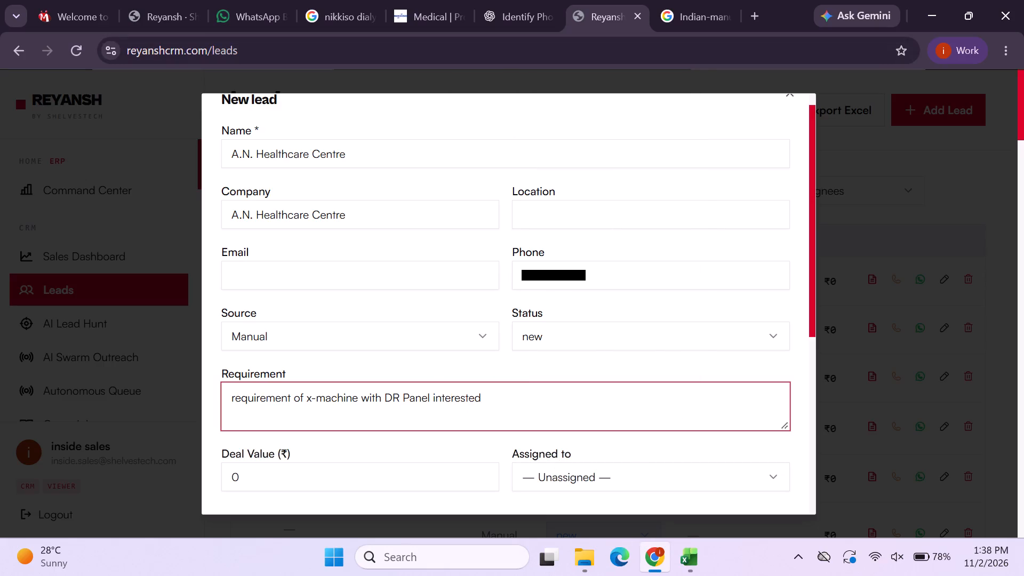
Append "(follow up)" to the end of the requirement text.
left_click(532, 397)
key("space")
key("shift+parenleft")
type("foo")
key("BackSpace")
type("llo")
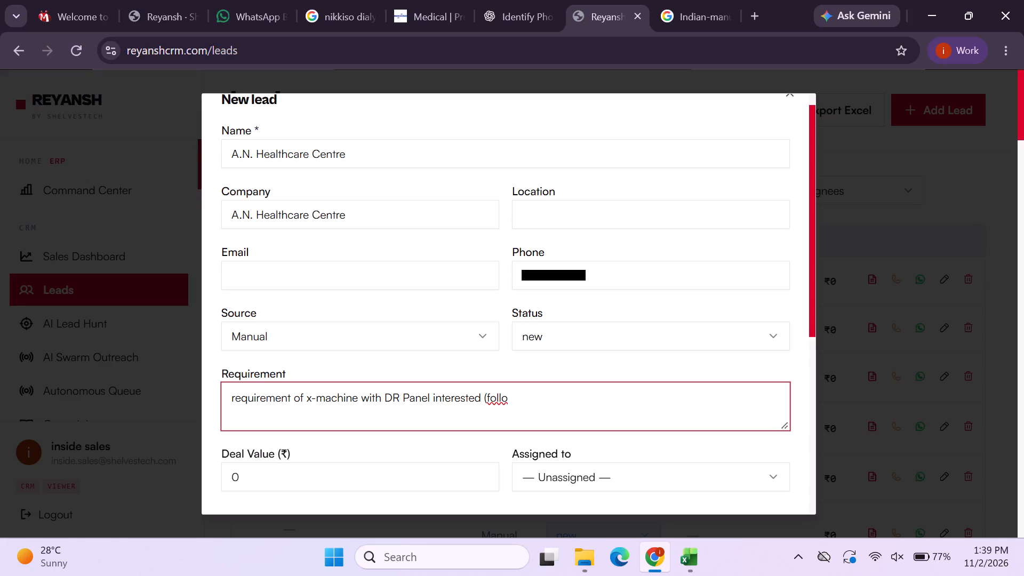
type("wup")
key("shift+parenright")
left_click(514, 400)
key("space")
Assign the new lead to the inside sales account.
scroll(633, 363, "down", 3)
left_click(647, 231)
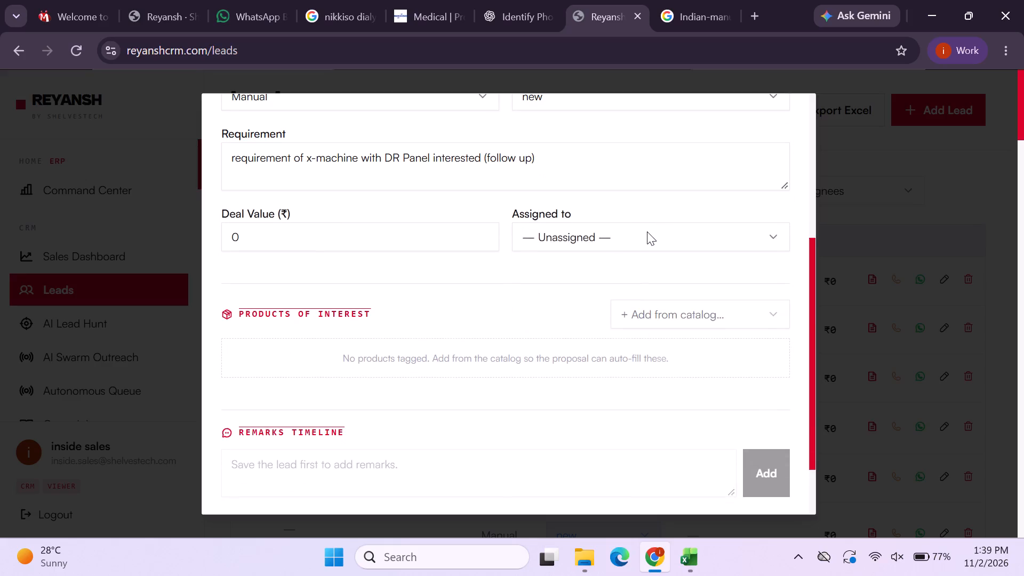
left_click(571, 398)
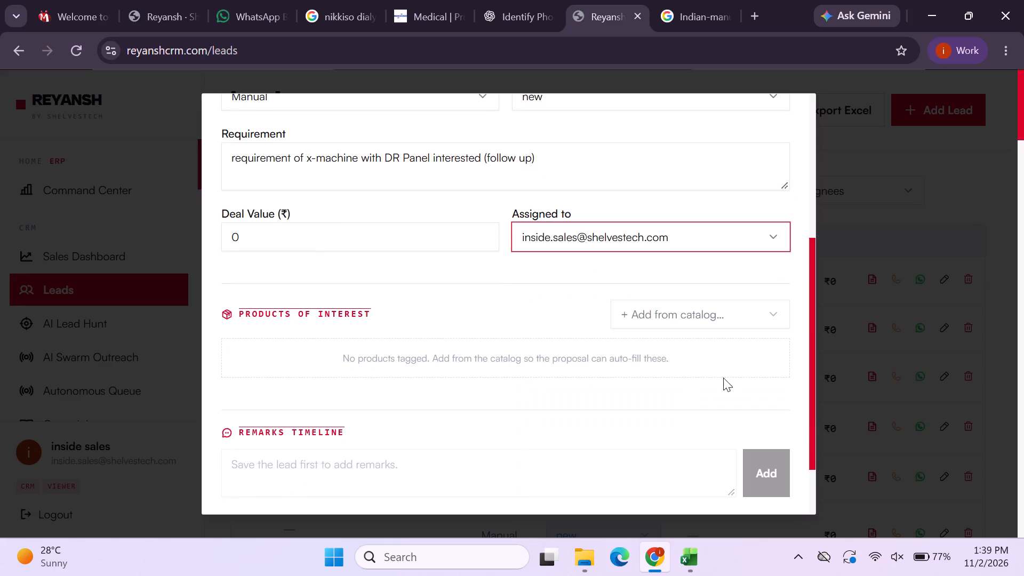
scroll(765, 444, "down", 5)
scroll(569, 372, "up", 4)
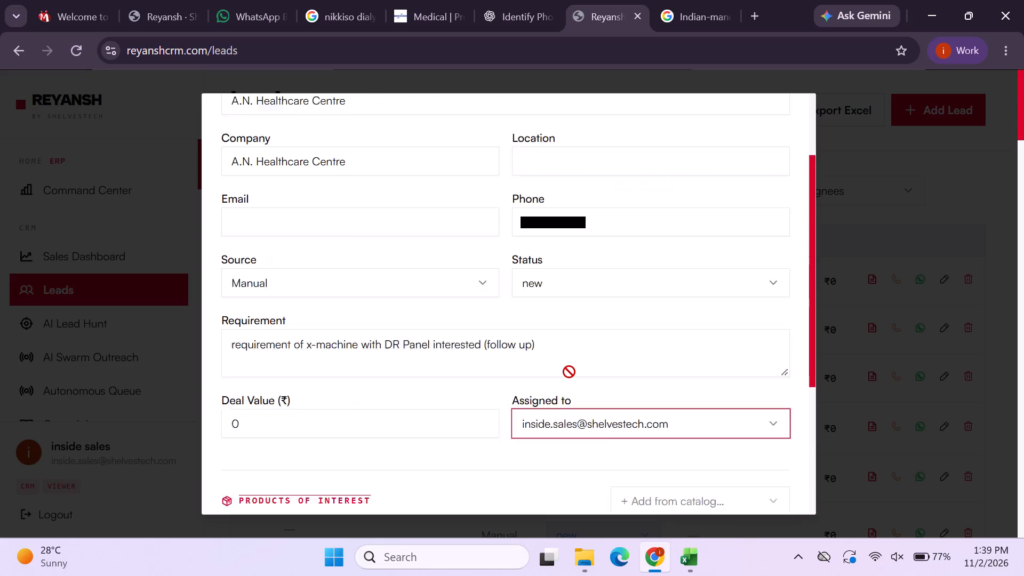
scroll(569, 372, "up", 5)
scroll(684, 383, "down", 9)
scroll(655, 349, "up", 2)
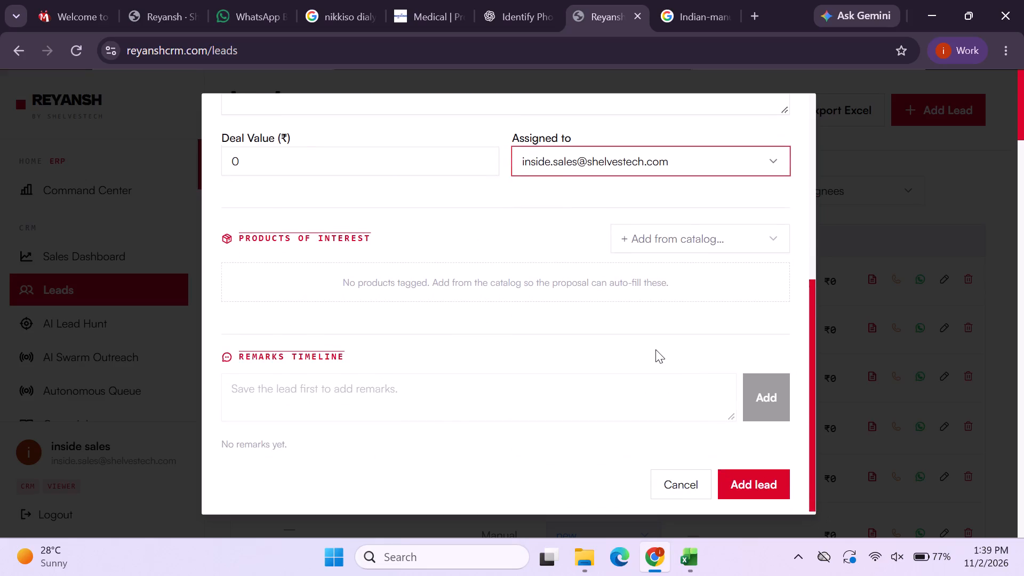
scroll(655, 349, "up", 7)
scroll(655, 349, "down", 5)
scroll(655, 349, "up", 9)
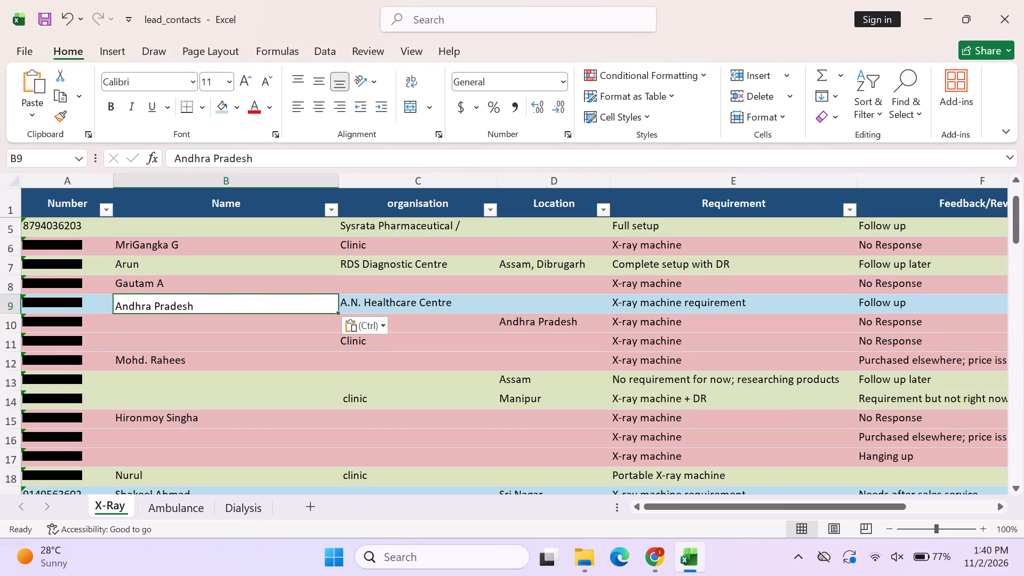
key("ctrl+x")
left_click(509, 301)
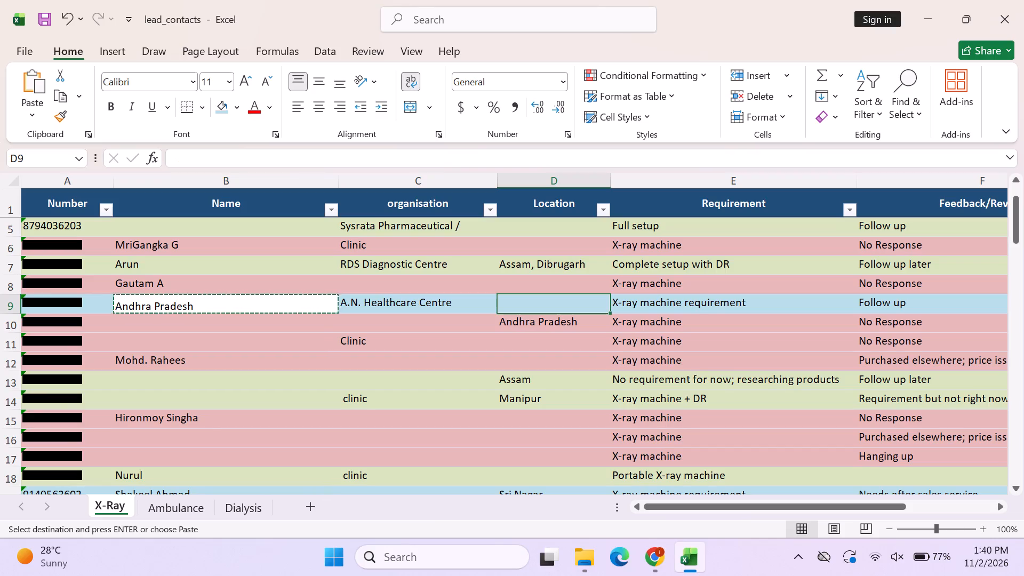
key("ctrl+v")
Fill the row 9 Location cell with the same light blue as the rest of its row.
left_click(510, 301)
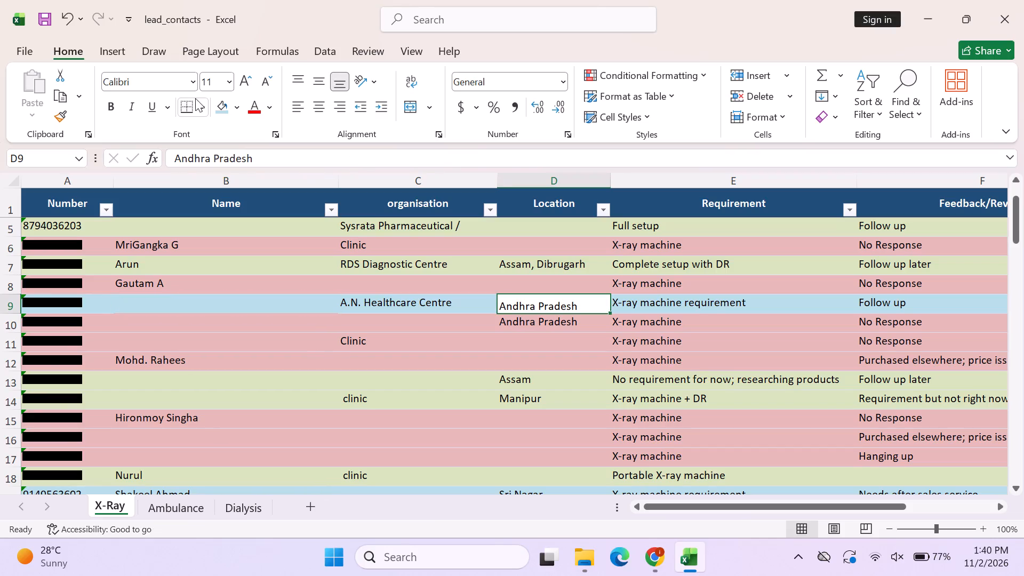
left_click(222, 105)
left_click(293, 339)
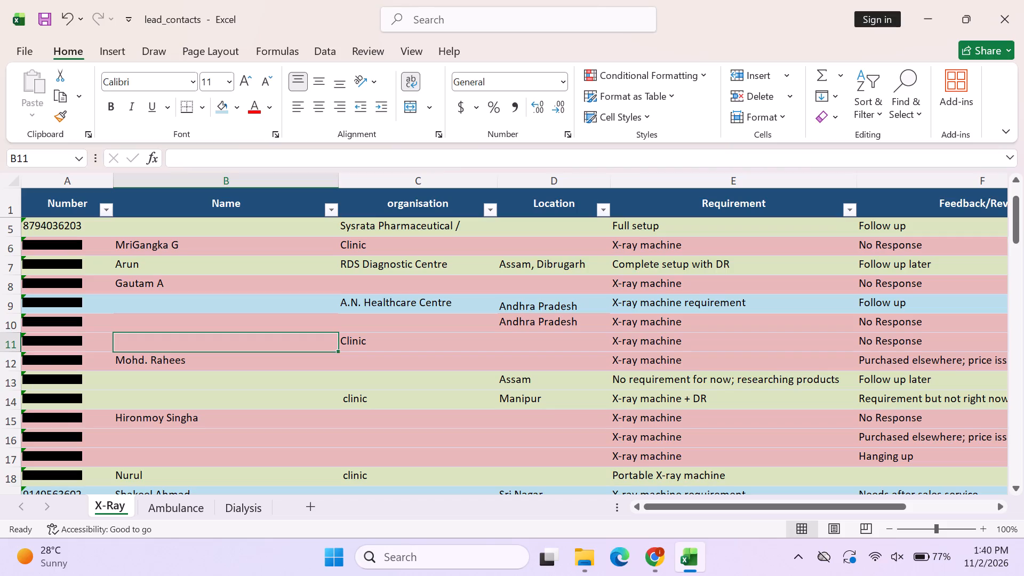
Append "/Tel" to the Andhra Pradesh location of the A.N. Healthcare Centre row.
double_click(579, 305)
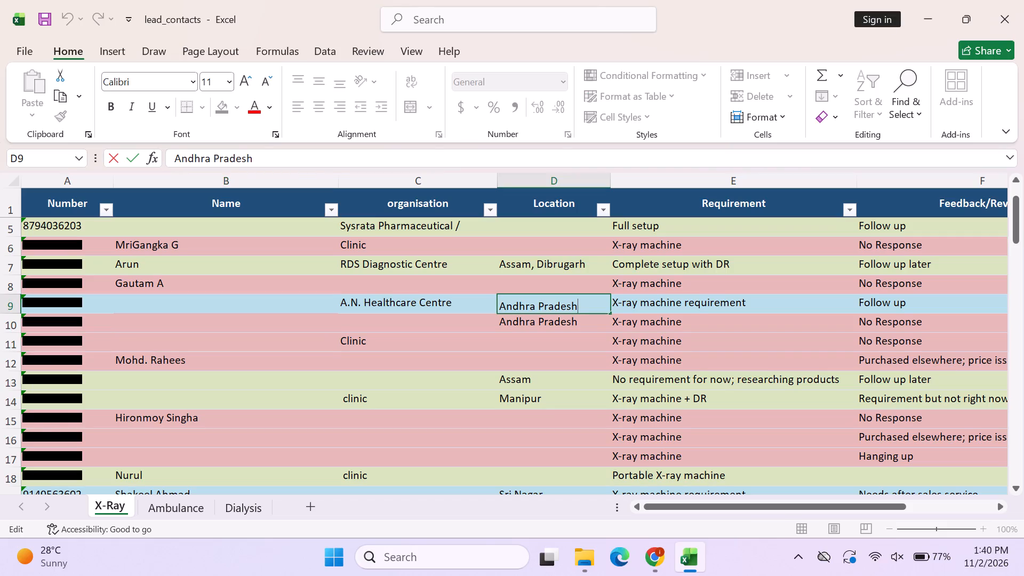
key("slash")
key("t")
type("el")
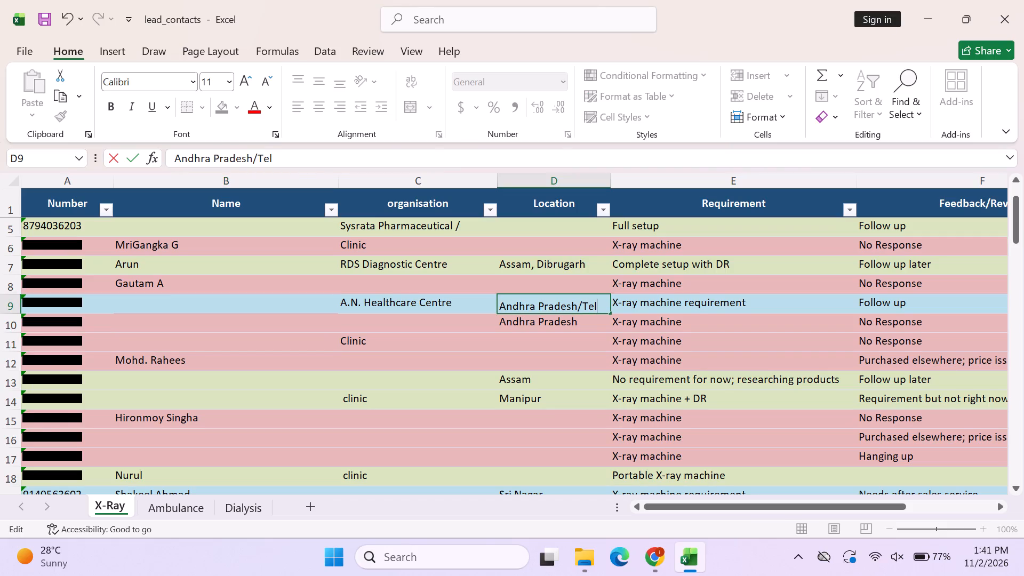